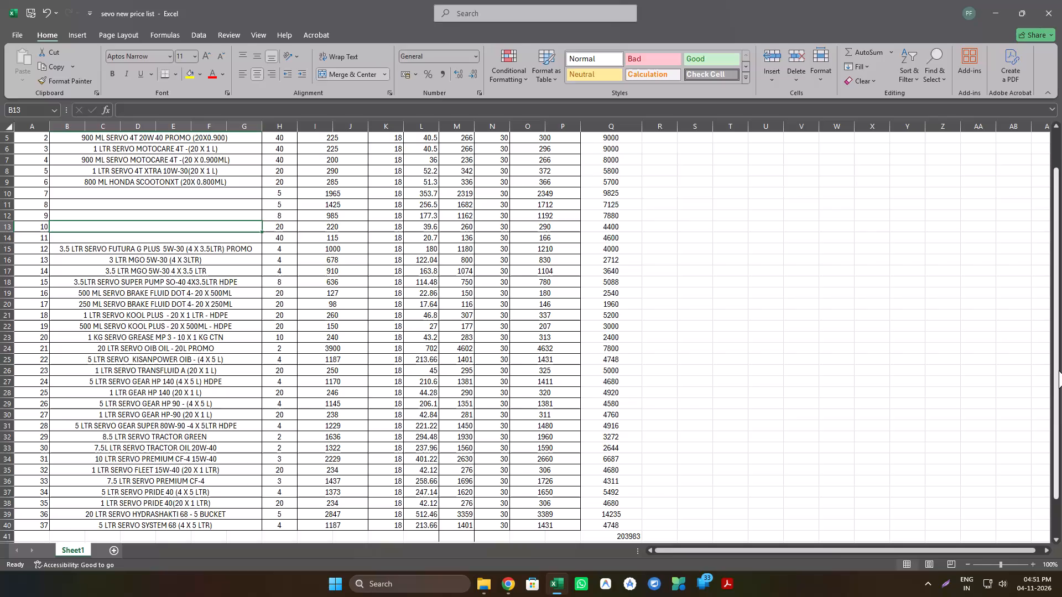
Enter the product name "500ML SERVO SUPER 20W-40MG" in cell B14, for serial number 11.
key("Down")
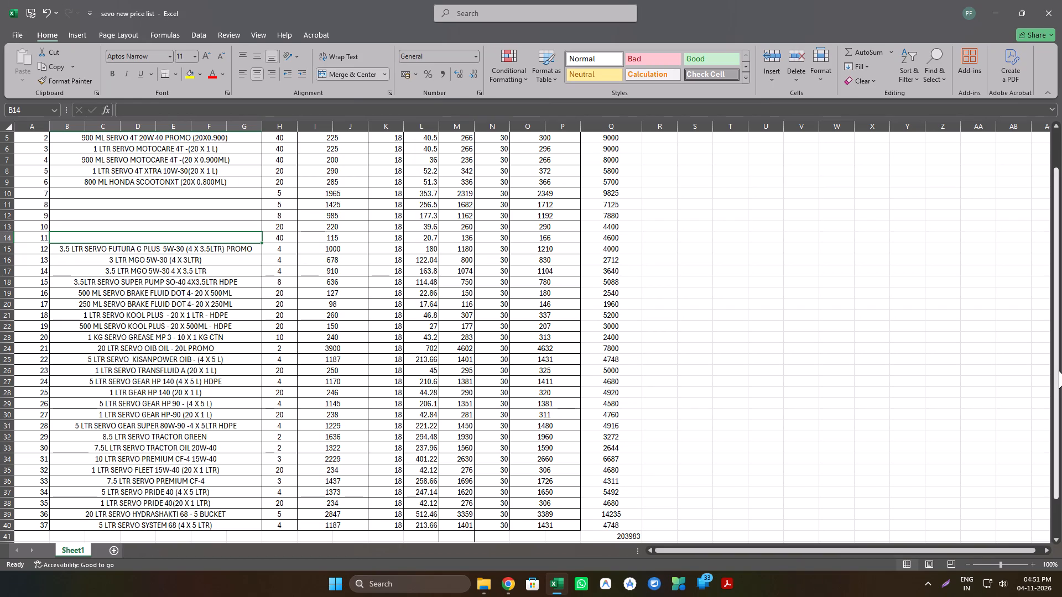
type("500")
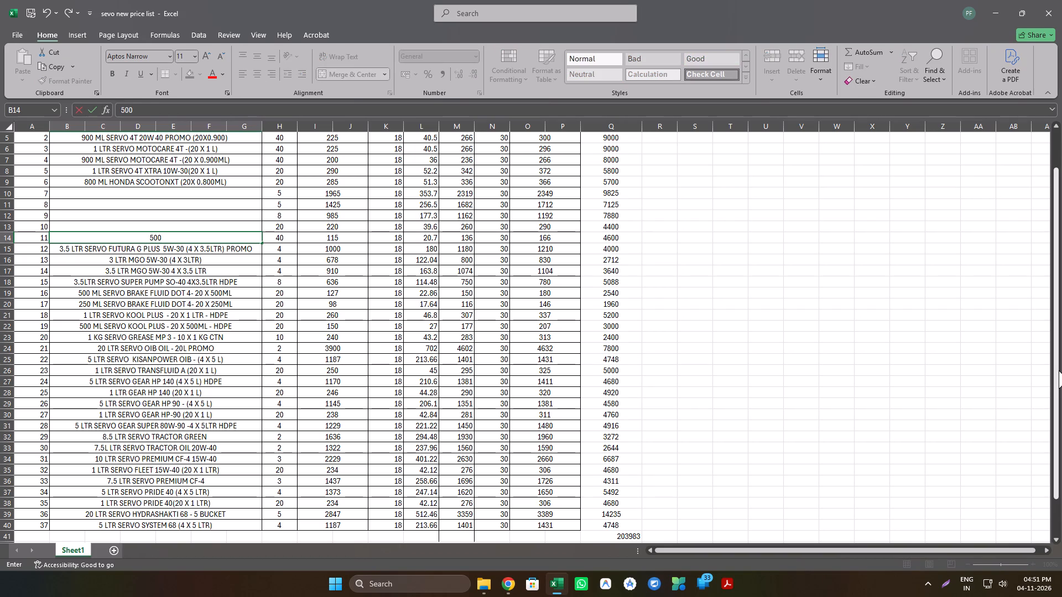
key("space")
key("BackSpace")
type("ML")
key("space")
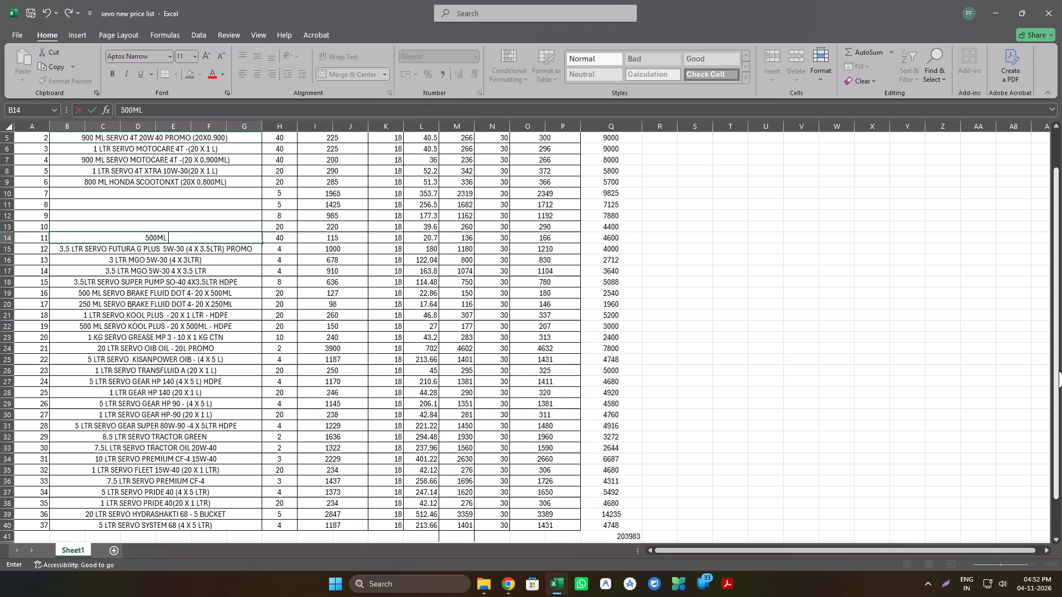
type("SERVO")
key("space")
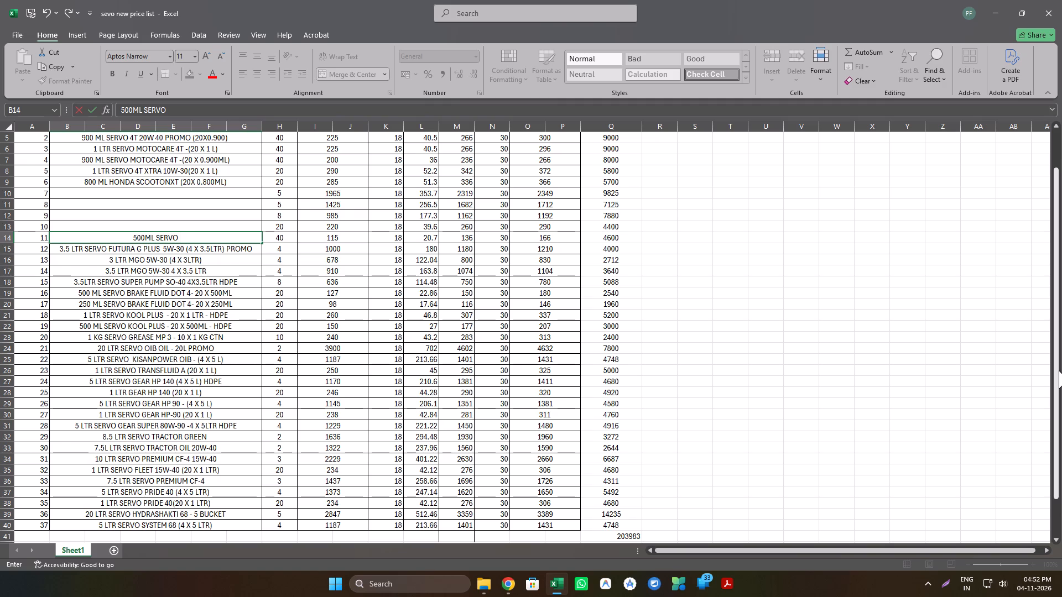
key("s")
type("UPER")
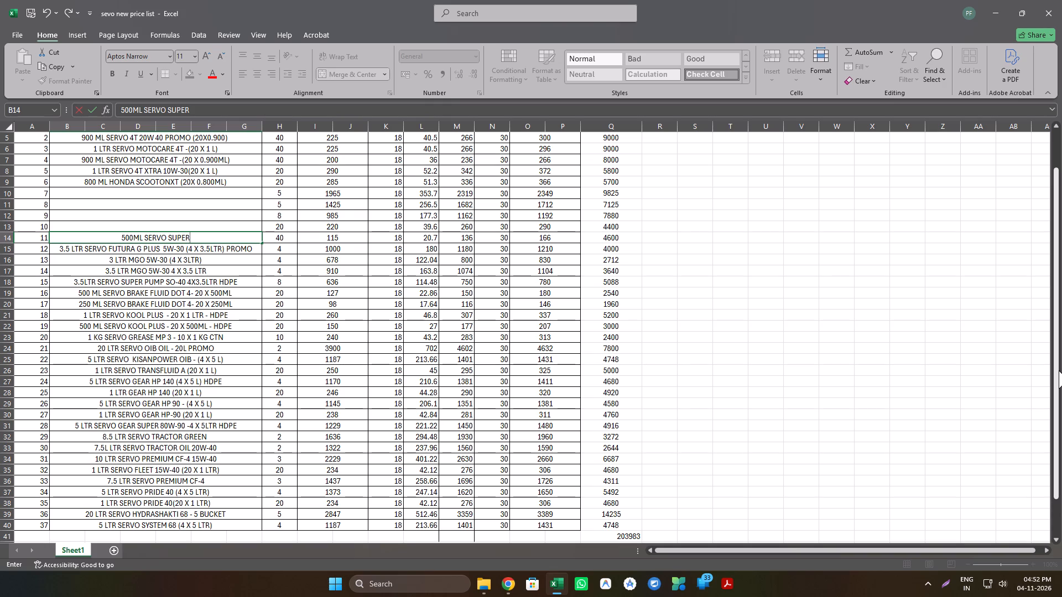
key("space")
type("20")
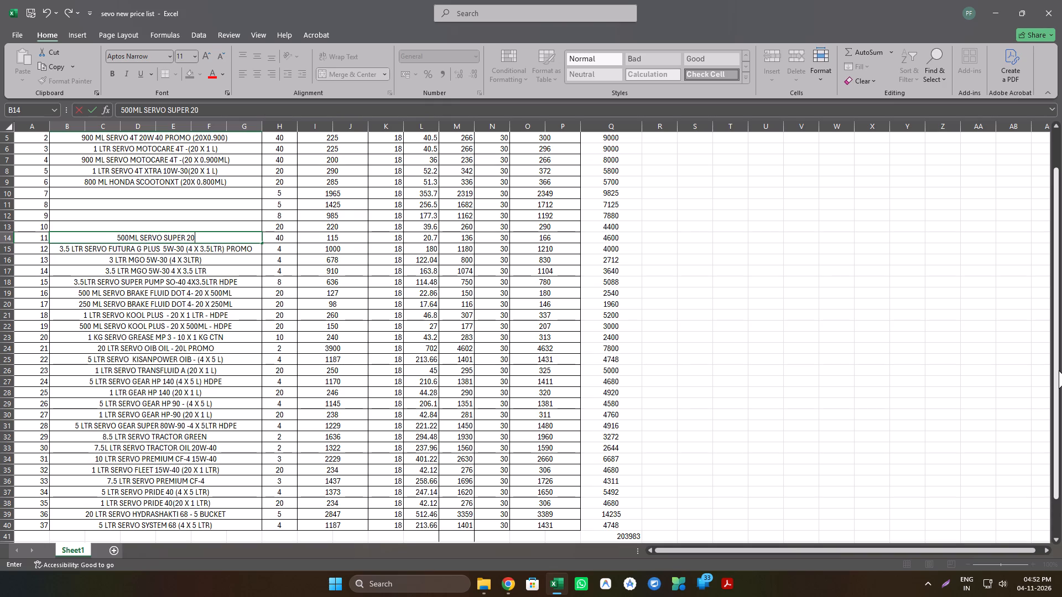
key("w")
key("minus")
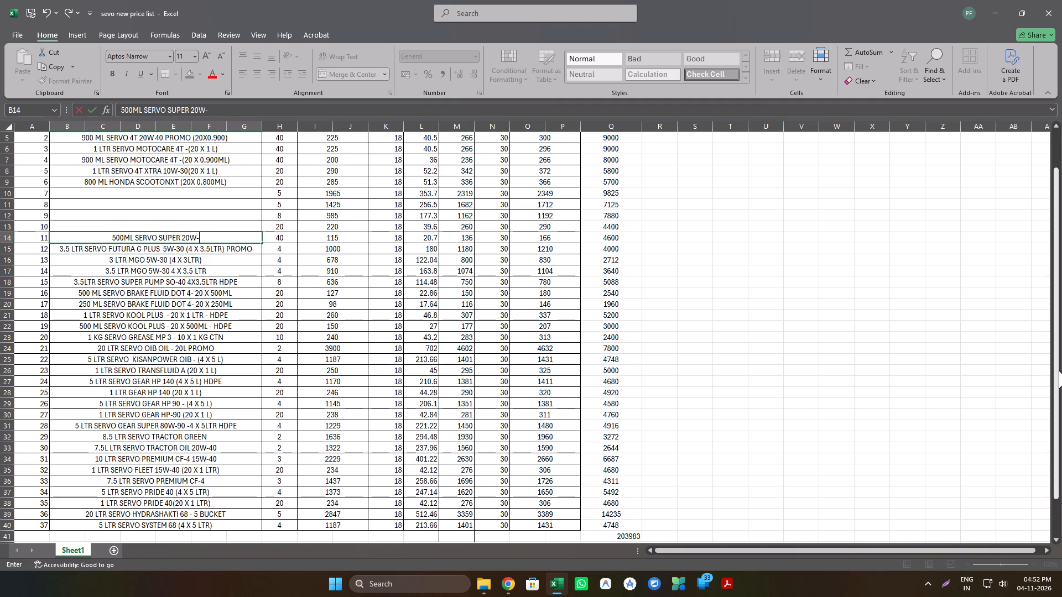
type("40")
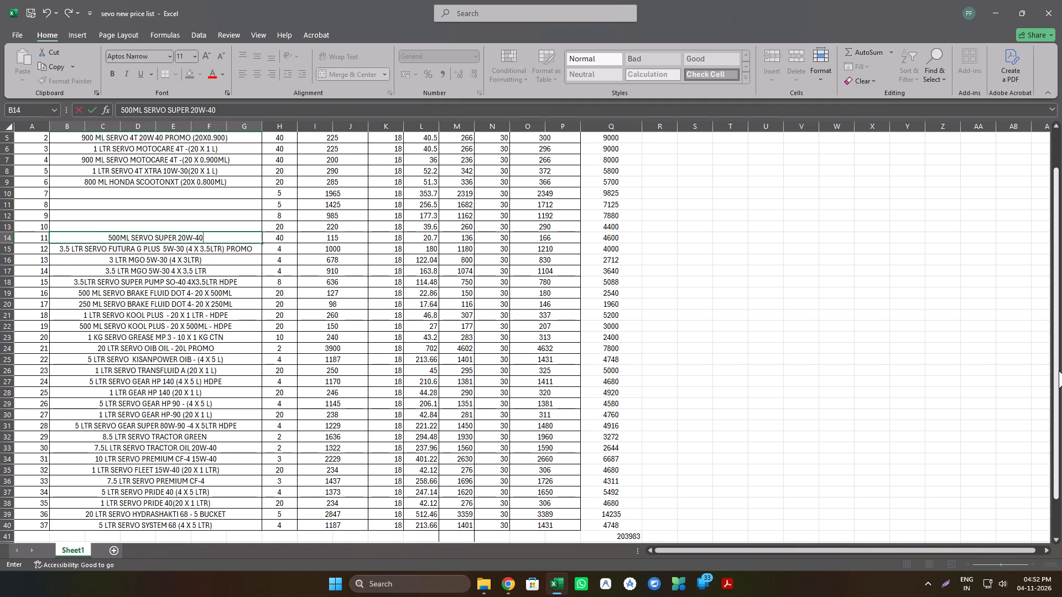
type("MG")
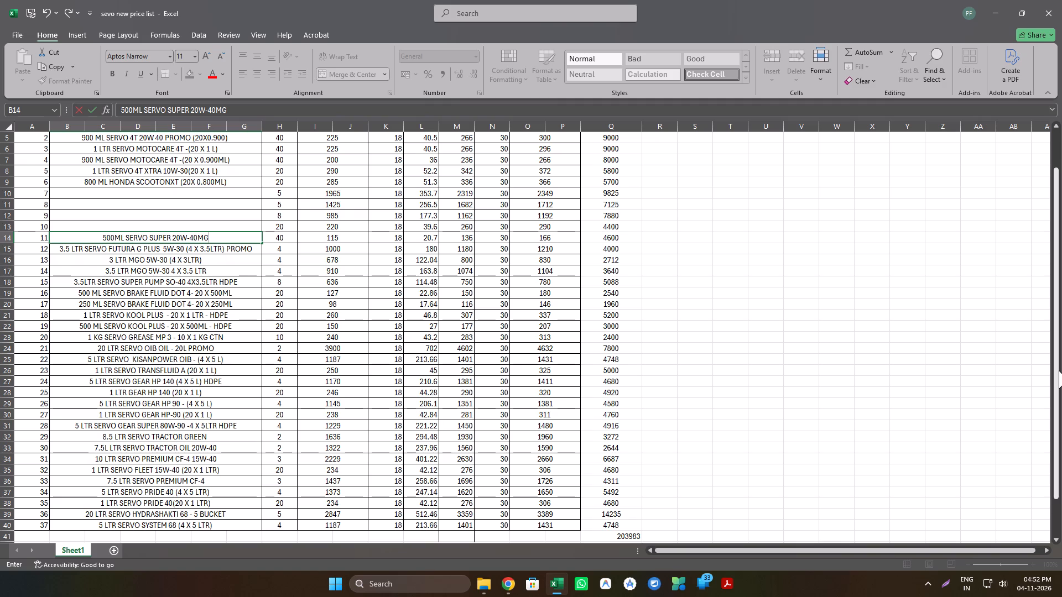
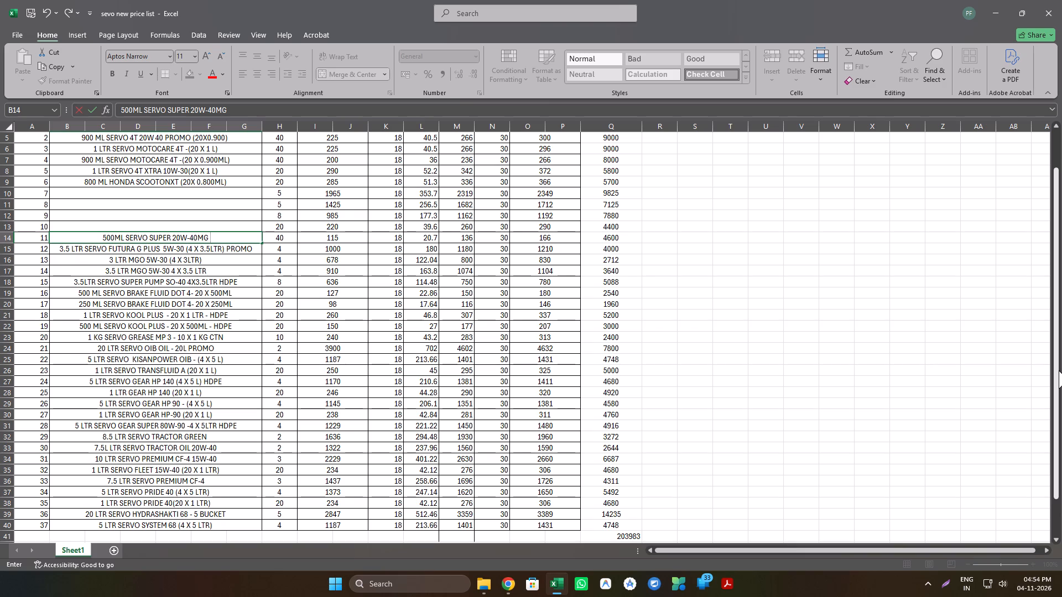
Complete the product description in cell B14 by appending the pack size "(40 X 500ML)".
key("shift+parenleft")
type("40")
key("space")
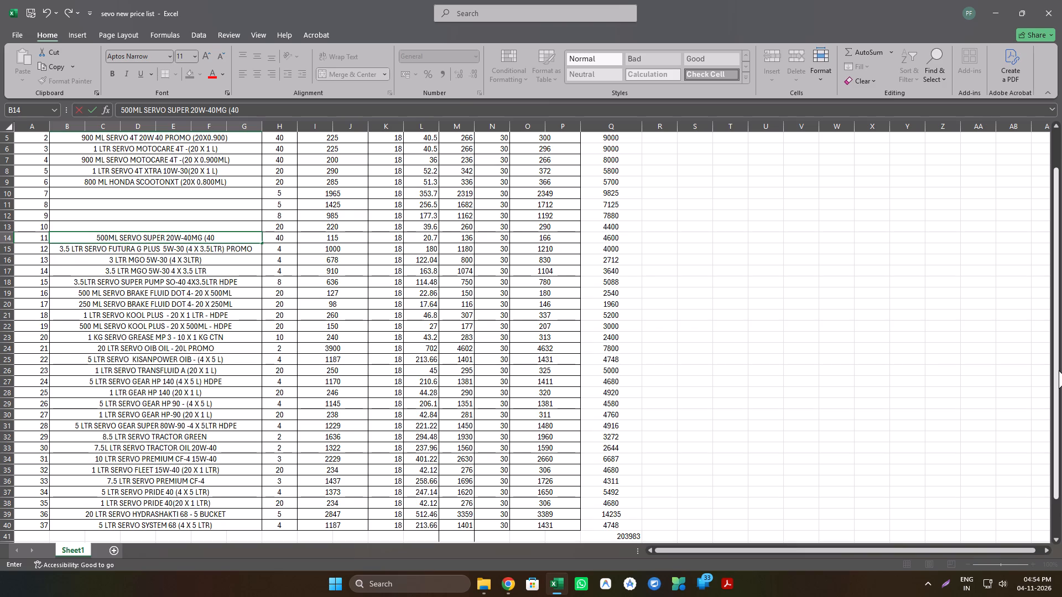
type("X")
key("space")
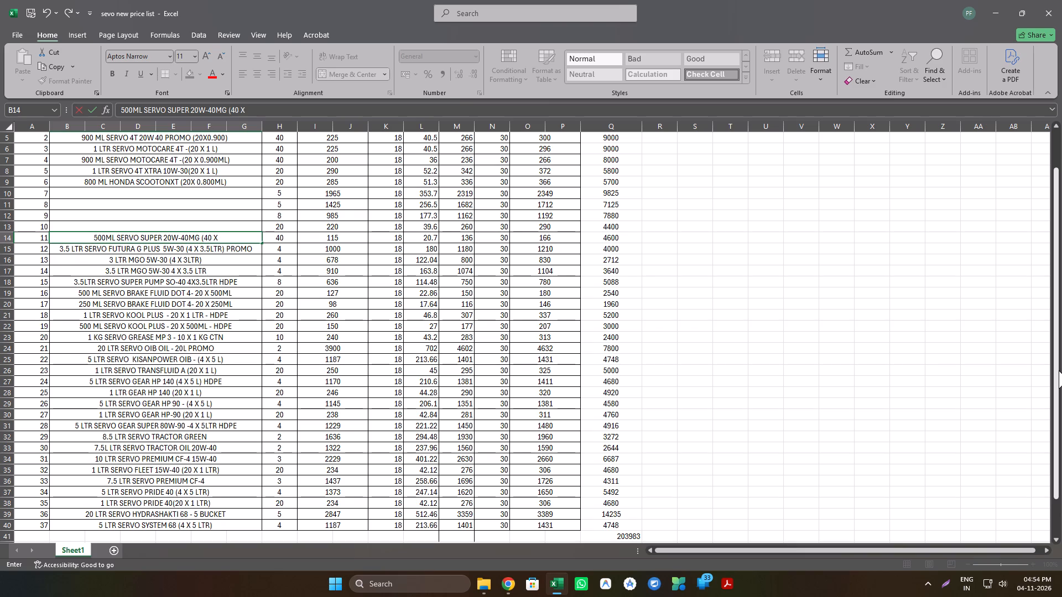
type("500")
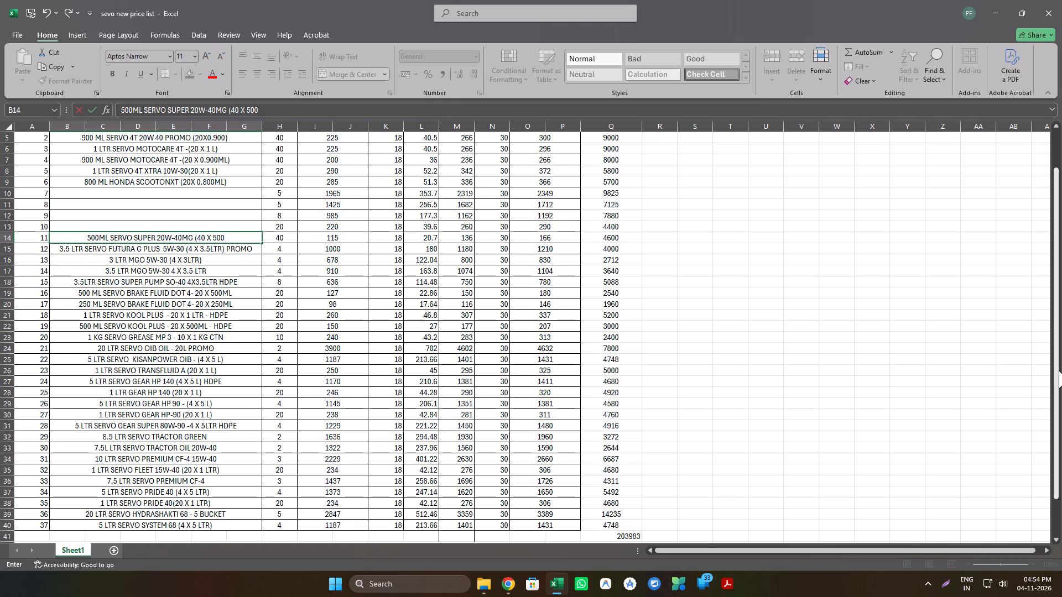
type("ML")
key("shift+parenright")
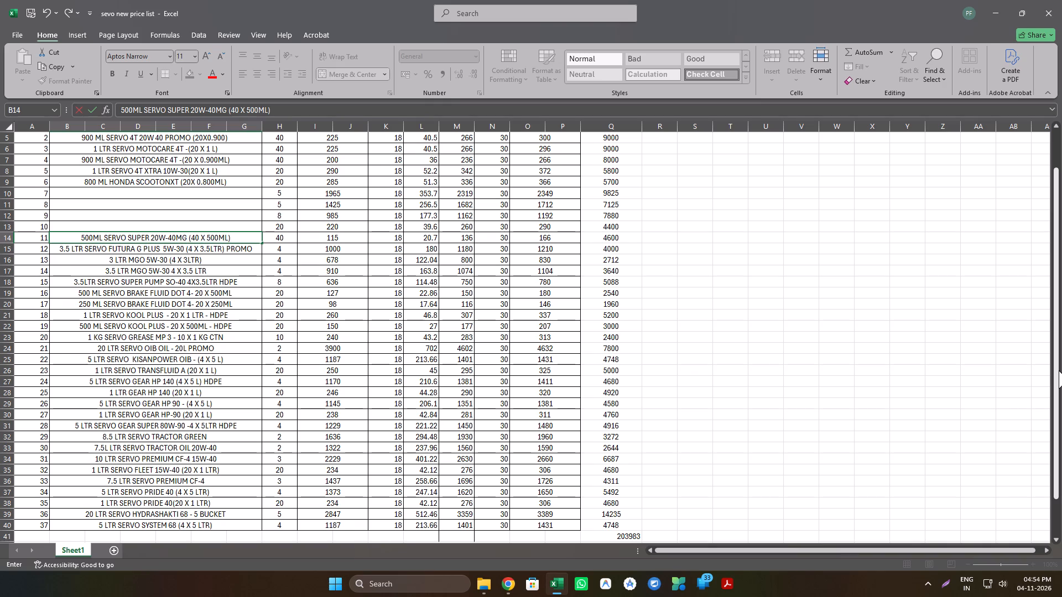
key("Return")
key("Up")
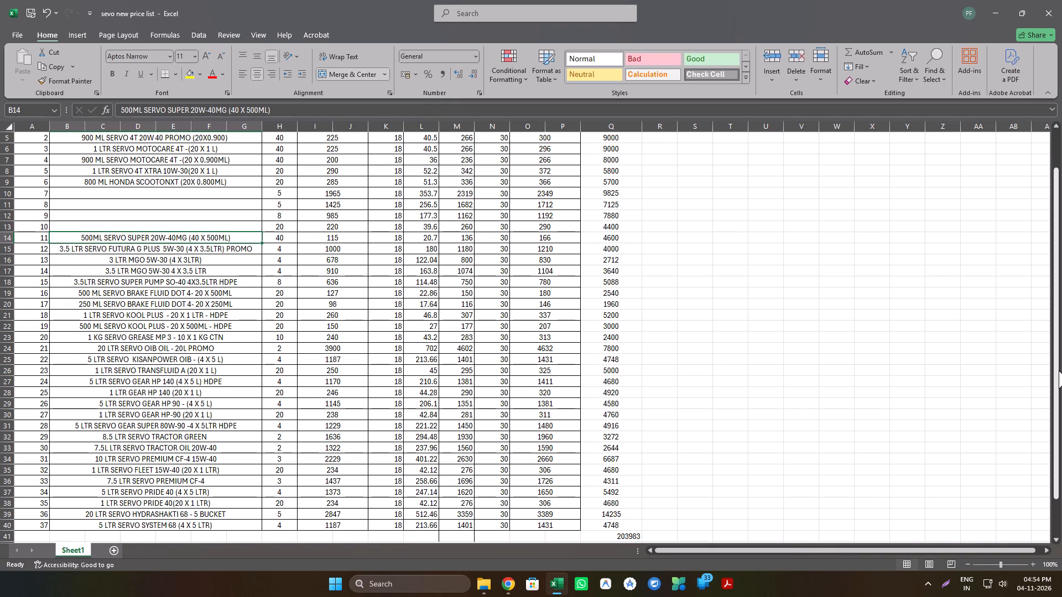
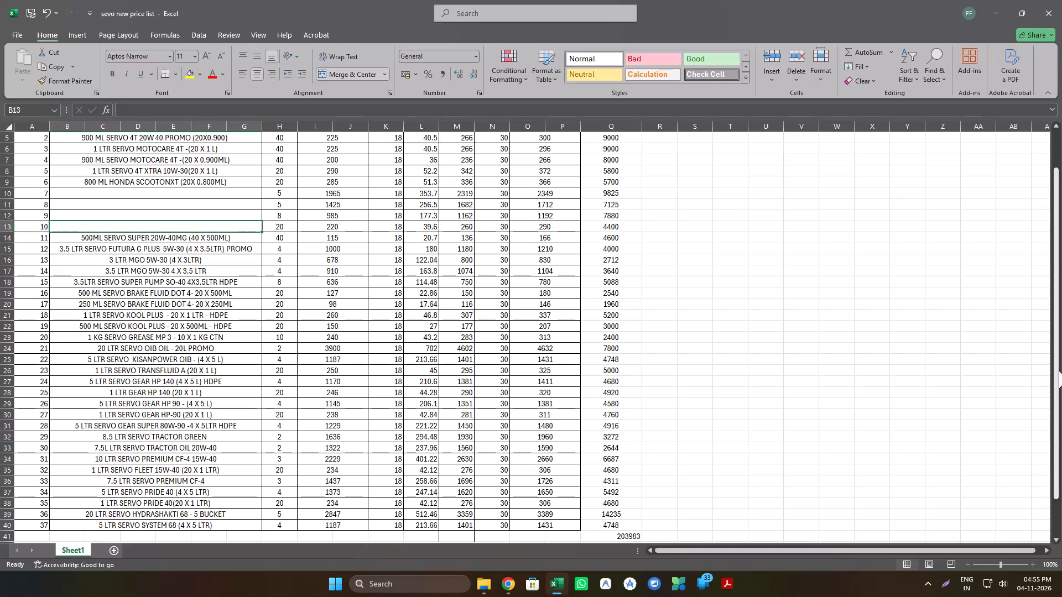
Enter the product name "1 LTR SERVO FLEET 20W-40" in the blank description cell B13.
type("1LTR")
key("BackSpace")
key("BackSpace")
key("BackSpace")
key("BackSpace")
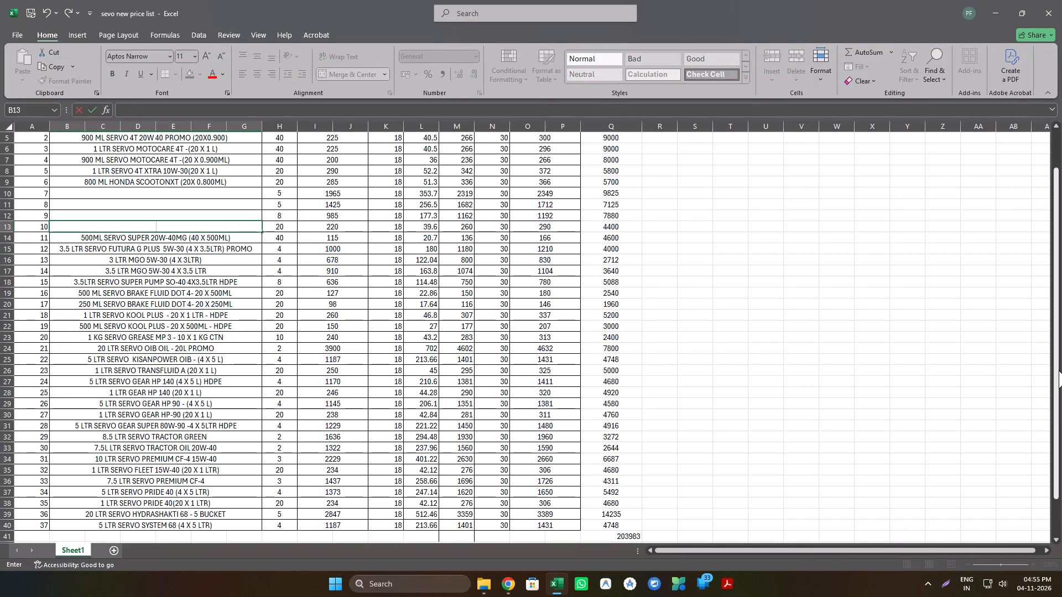
type("1 LTR")
key("space")
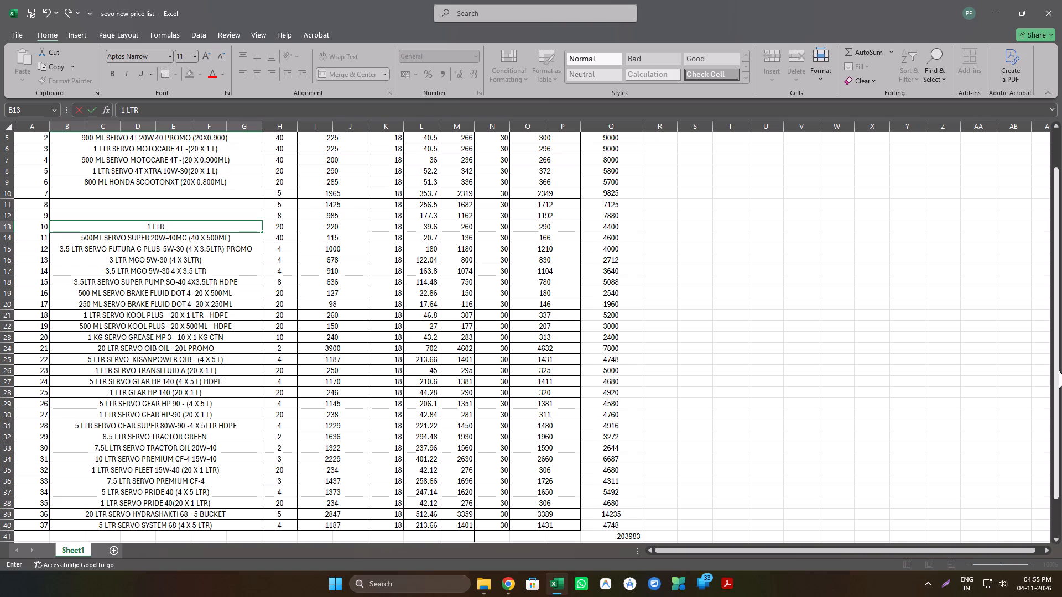
key("space")
key("BackSpace")
key("BackSpace")
key("space")
type("SERVO")
key("space")
type("FLEET")
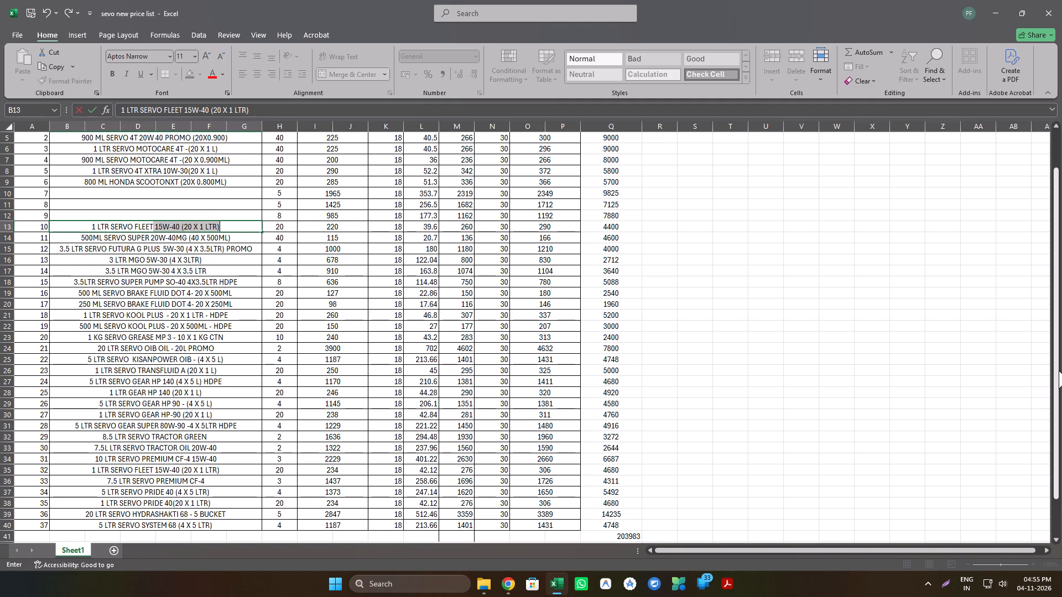
key("space")
type("20")
key("space")
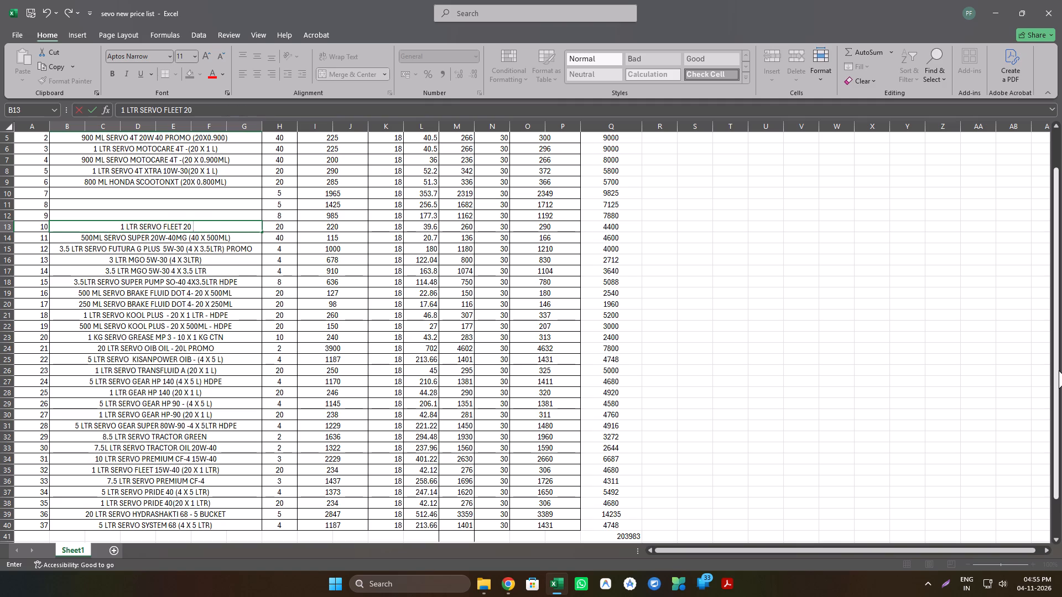
key("BackSpace")
key("w")
type("-40")
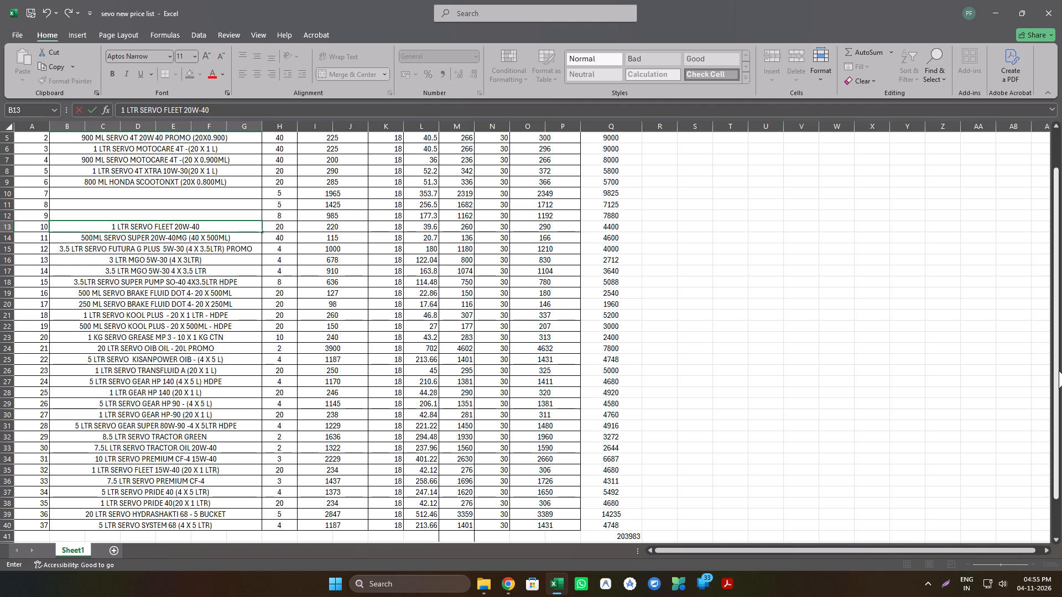
Complete the description in cell B13 by appending the pack size "(20 X 1 LTR)".
key("space")
key("shift+parenleft")
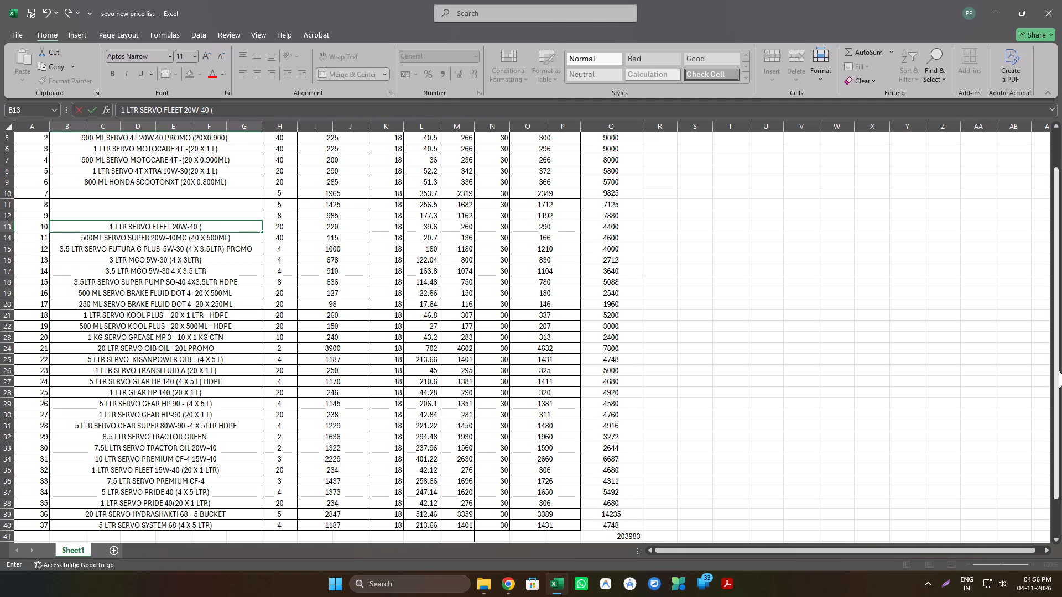
type("20 X 1")
key("space")
type("LTR")
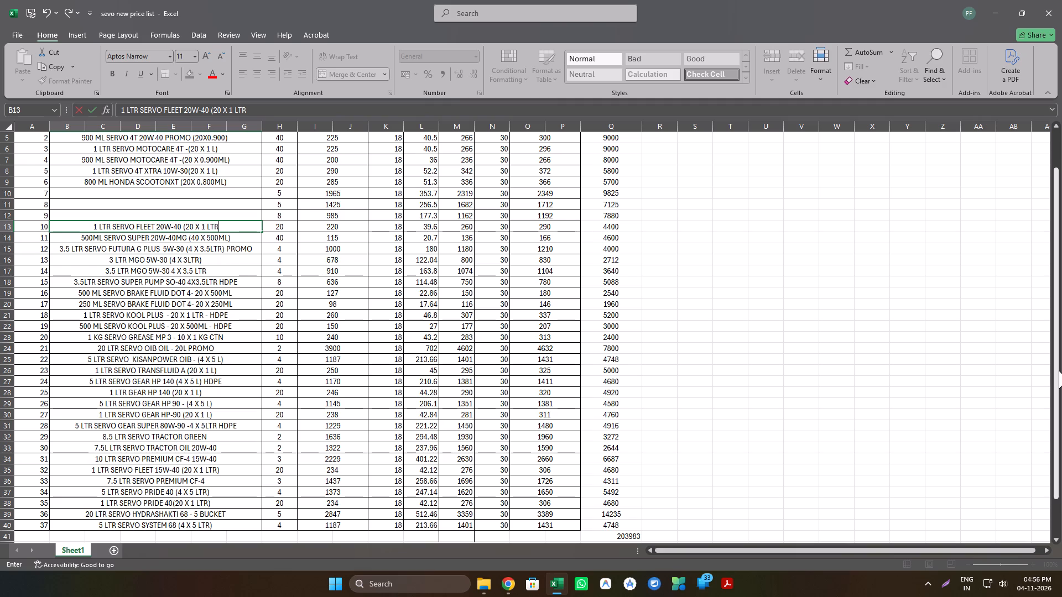
key("shift+parenright")
key("Return")
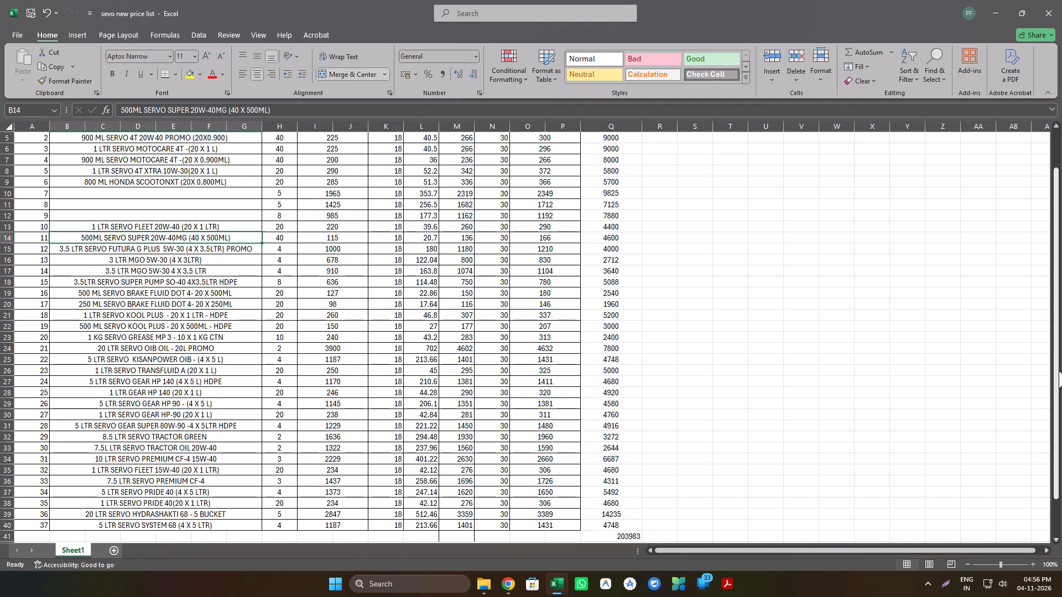
Overwrite the product description in cell B13 with text starting "5 LTR SERVO FLEET".
key("Up")
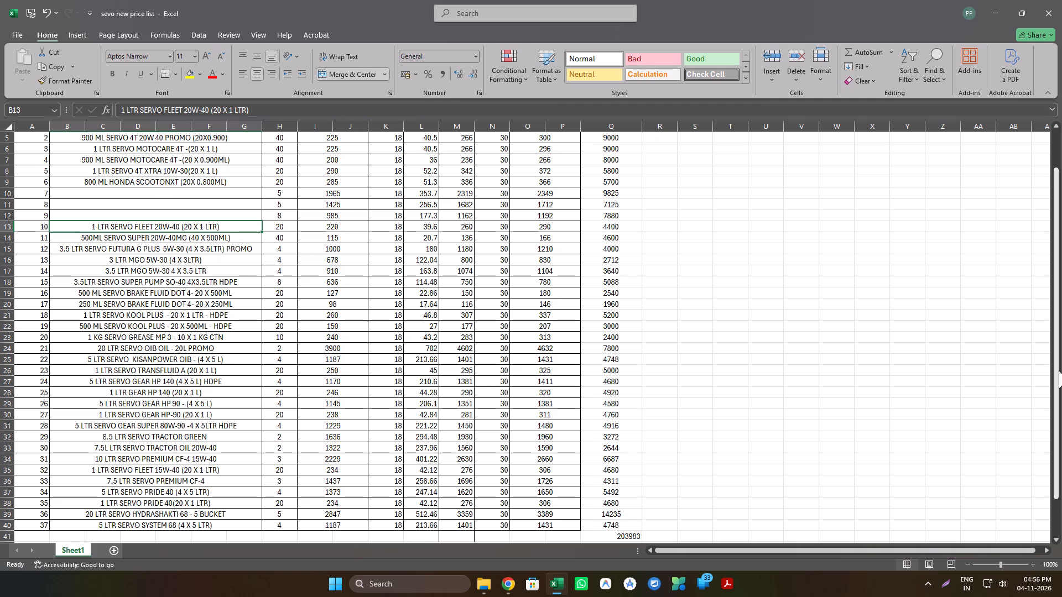
key("5")
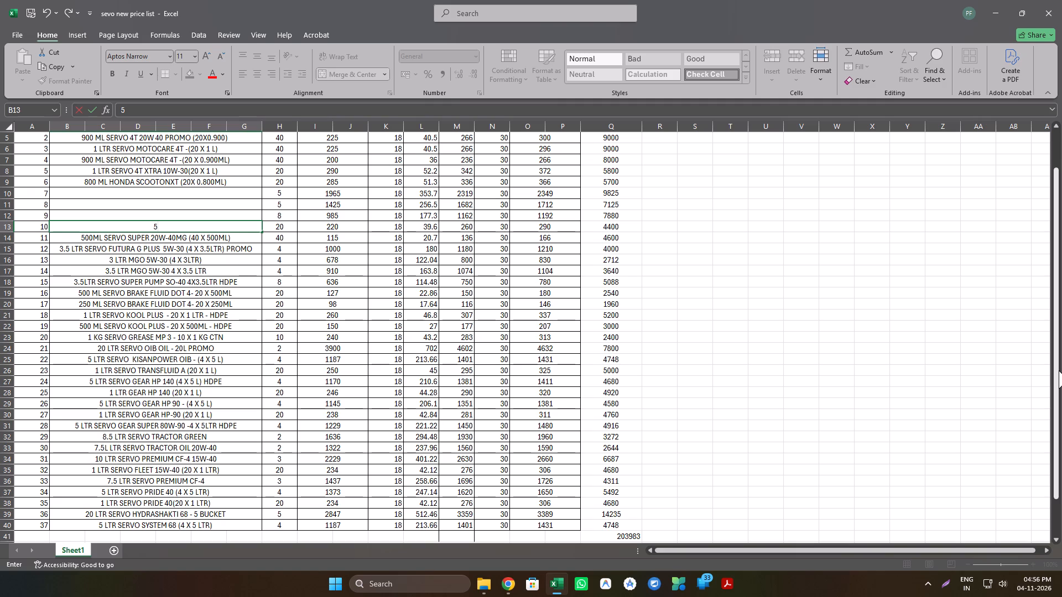
key("space")
type("LTR")
key("space")
type("SERVO")
key("space")
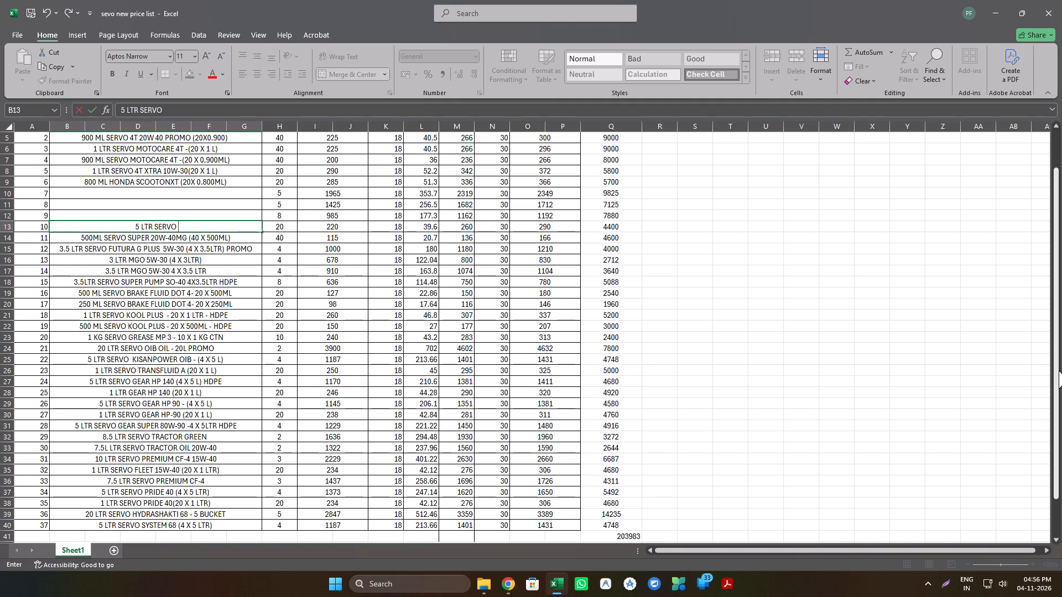
type("FLEET")
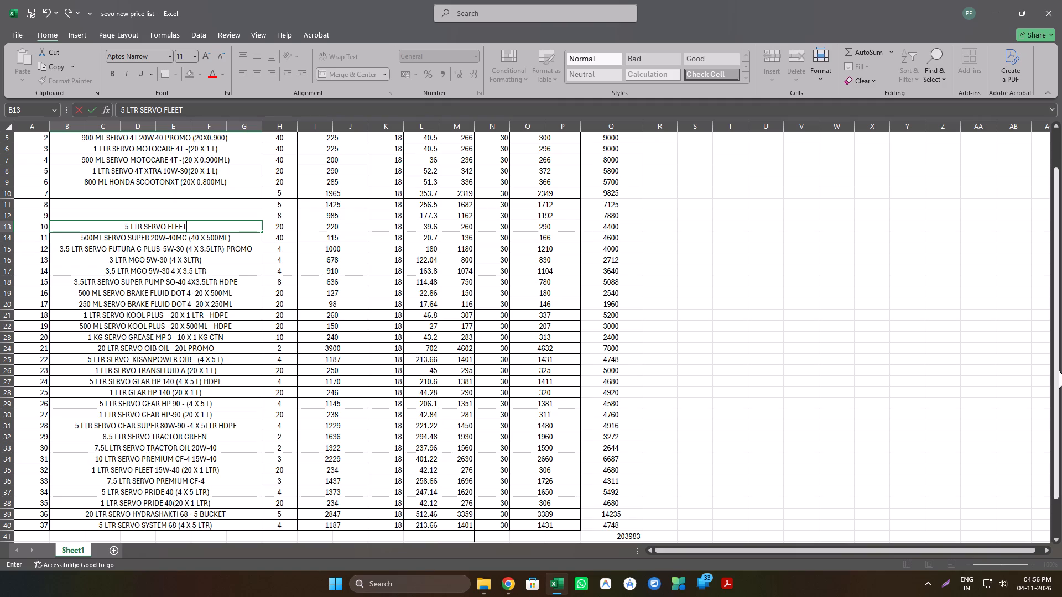
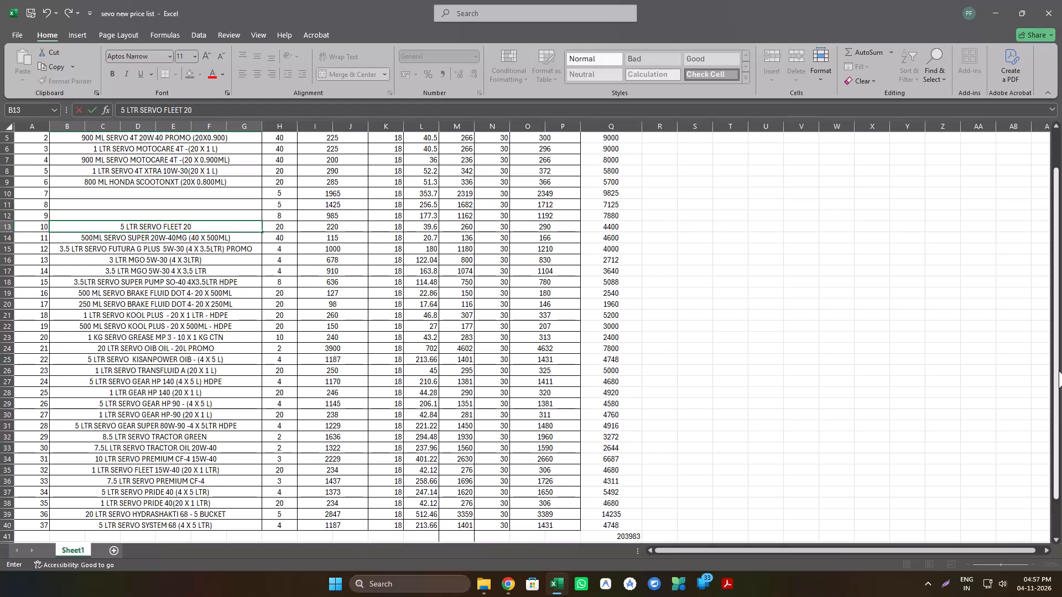
Complete the description in cell B13 so it reads "5 LTR SERVO FLEET 20W-40 (4 X 5 LTR)".
key("w")
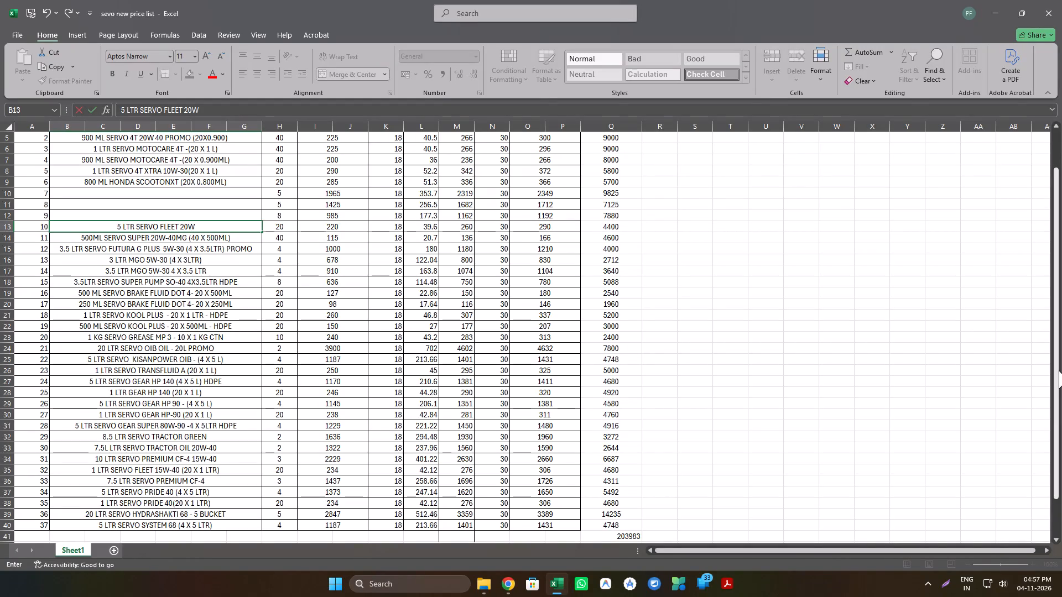
type("-40")
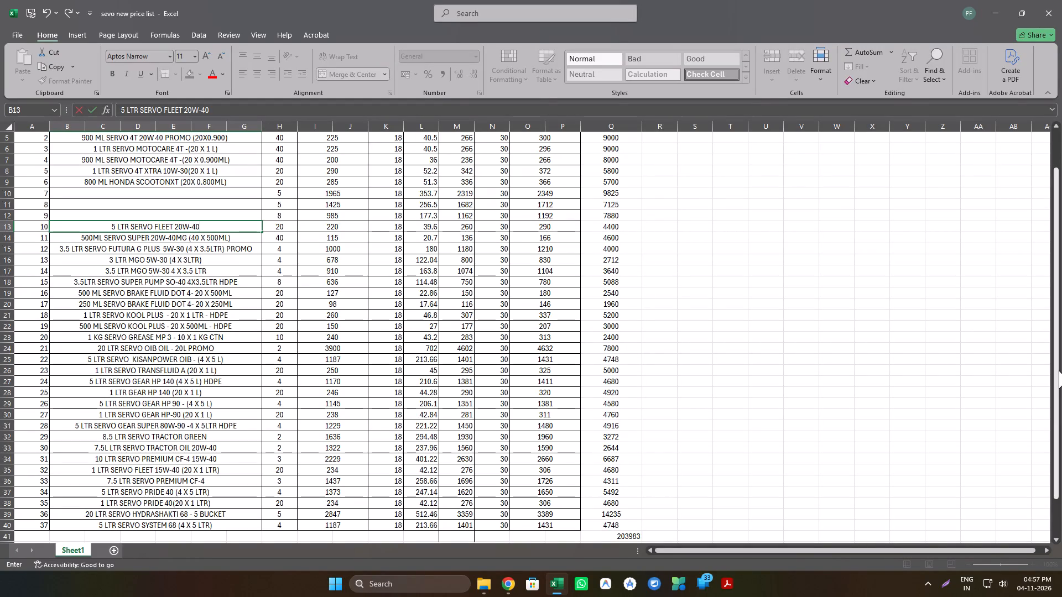
key("space")
key("shift+parenleft")
key("4")
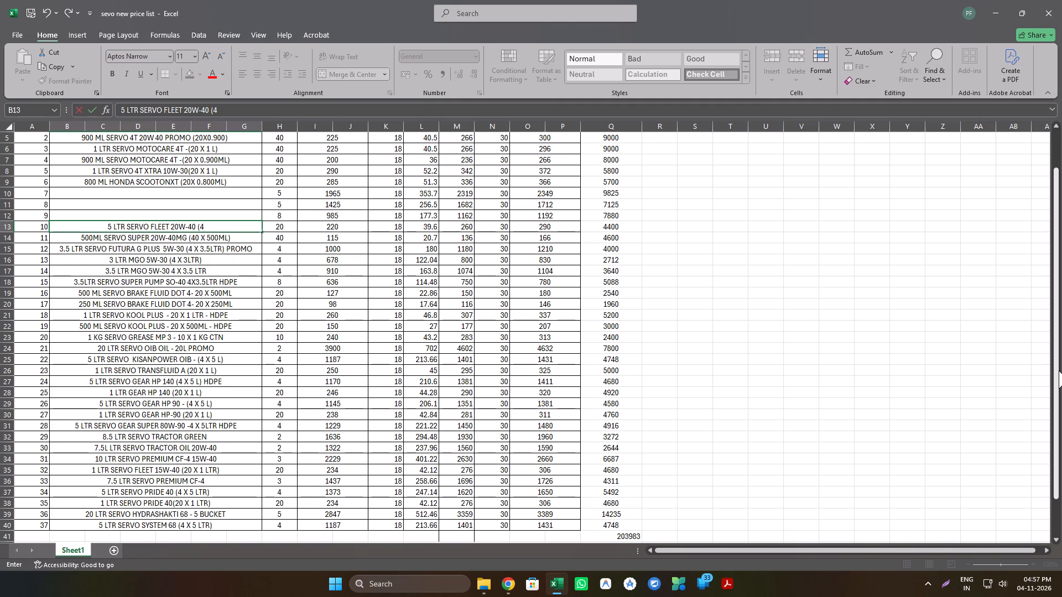
key("space")
type("X")
key("space")
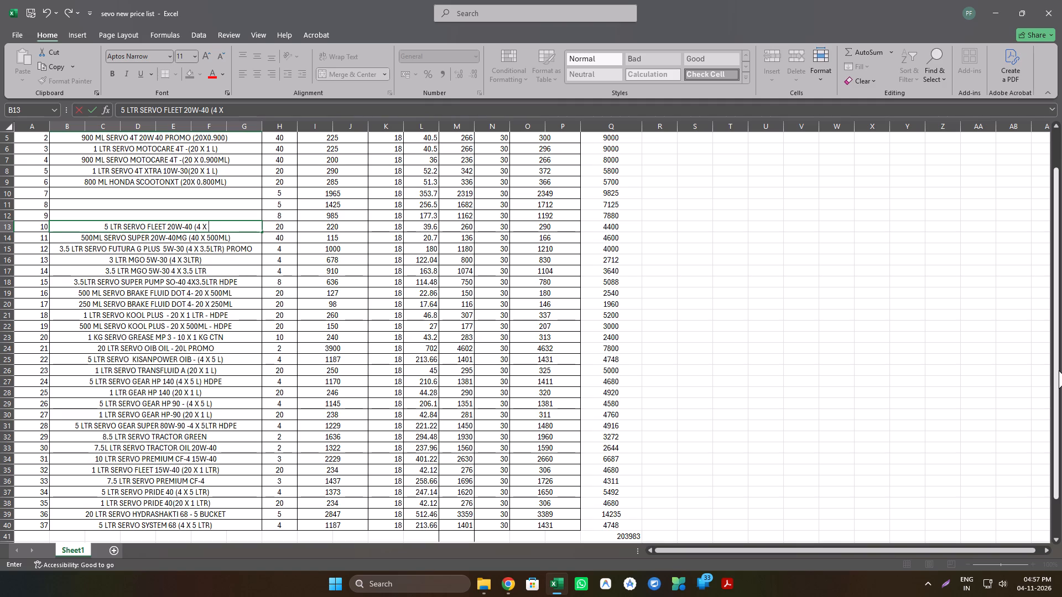
key("5")
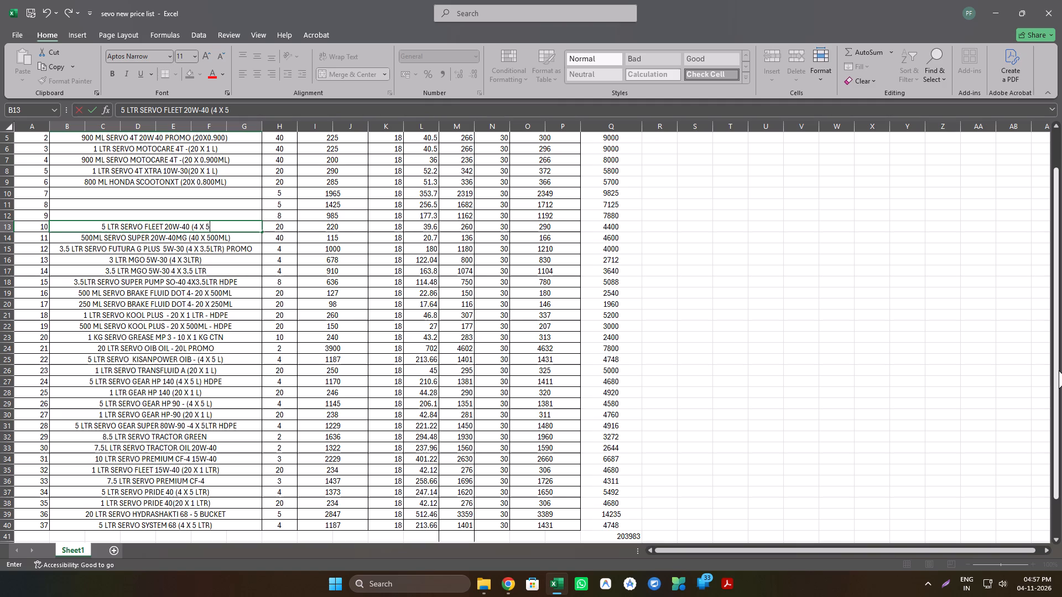
key("space")
type("L")
type("TR")
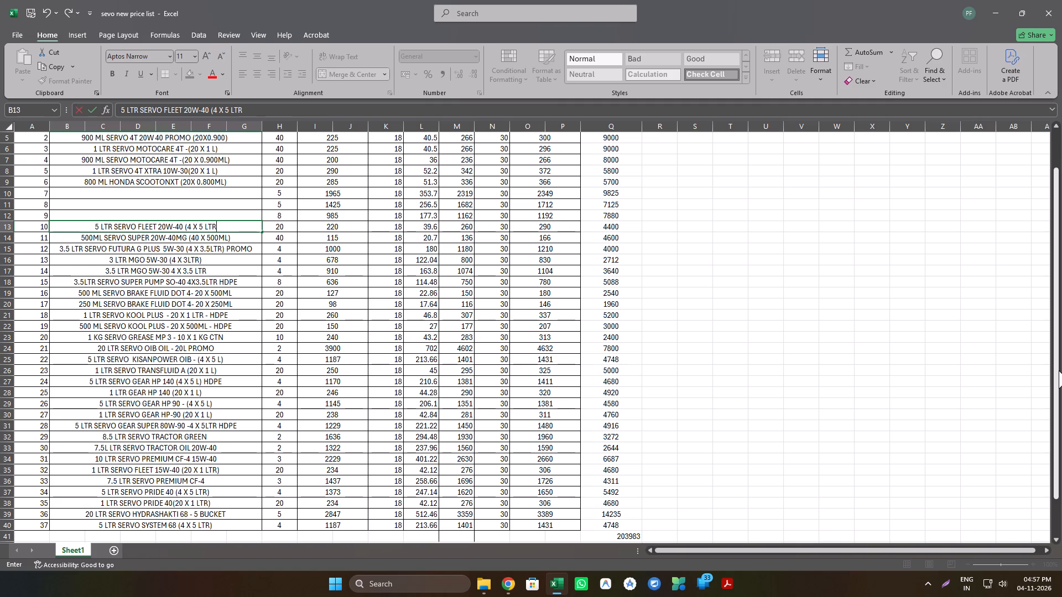
key("shift+parenright")
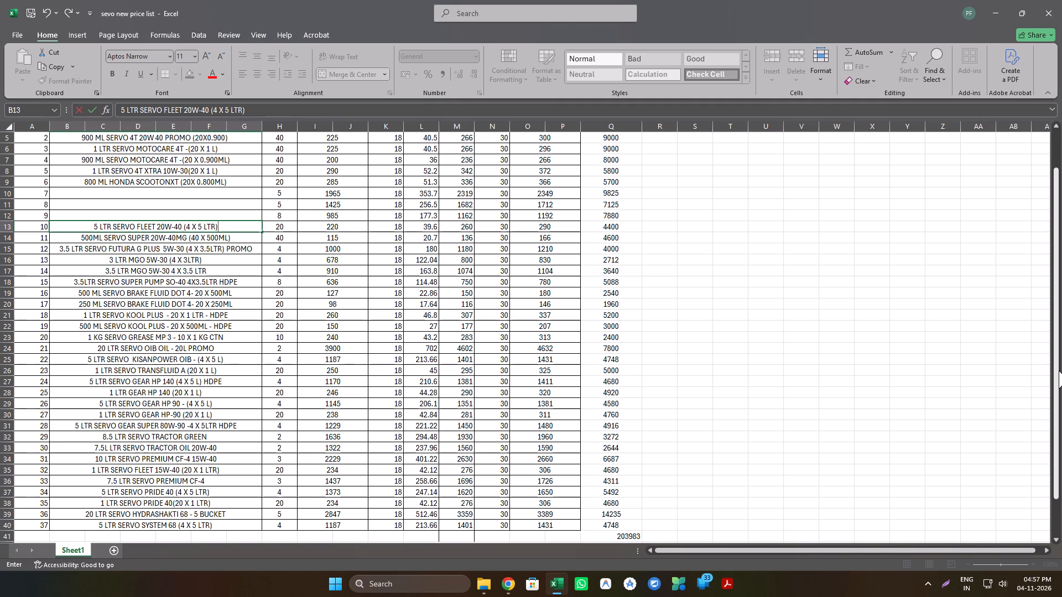
key("Up")
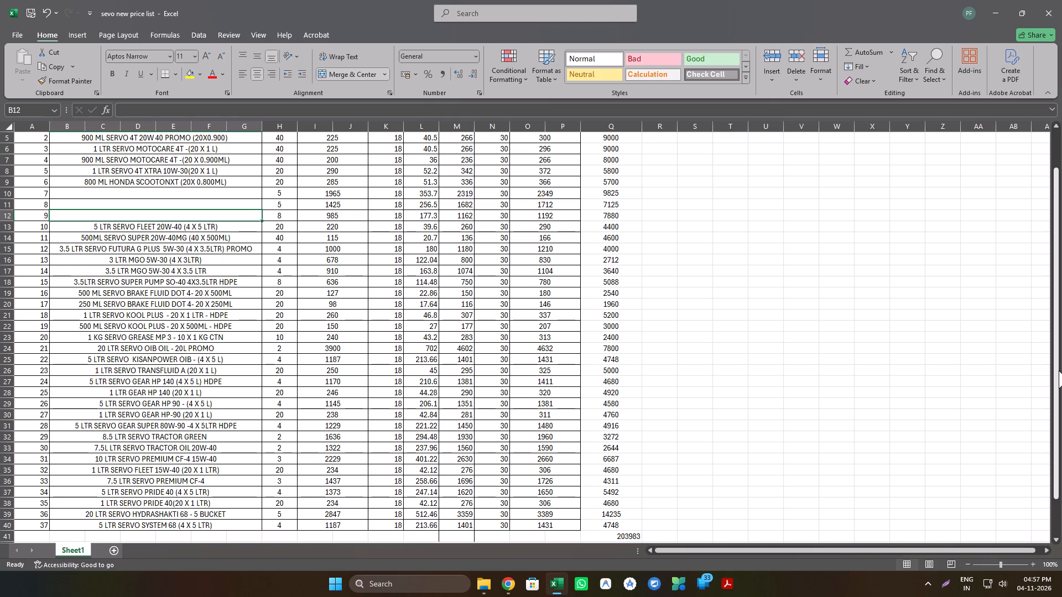
Enter a product description starting "7.5 LTR SERVO" in the blank description cell B12.
type("7.5")
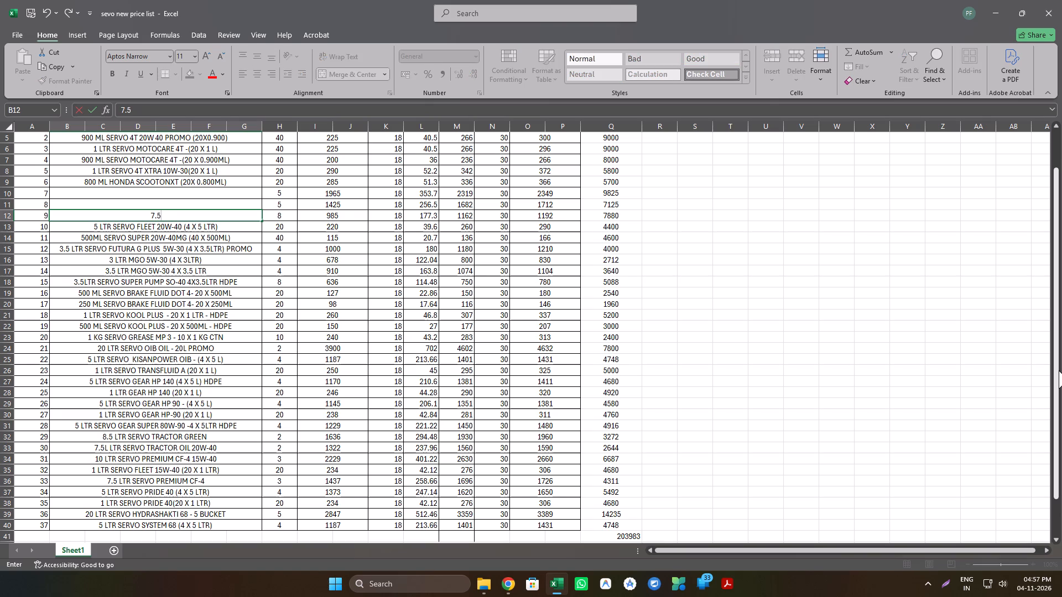
key("space")
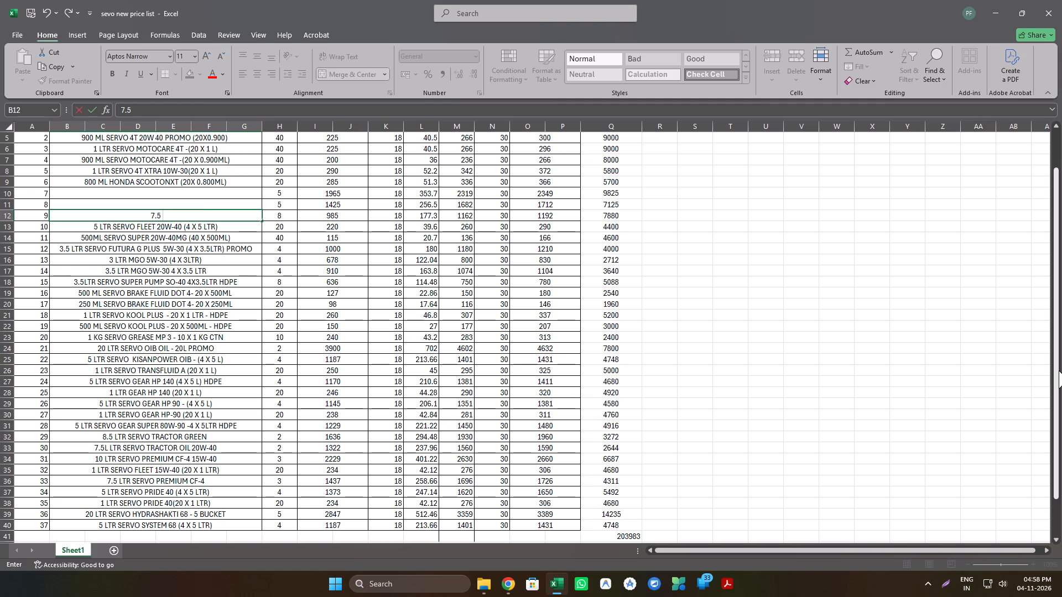
type("LTR")
key("space")
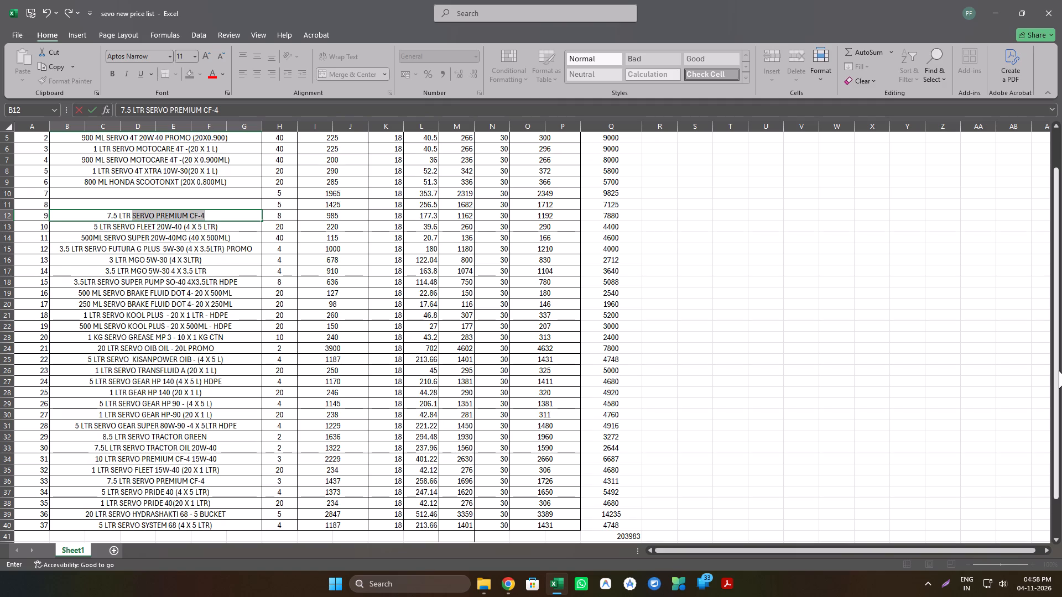
type("SERVO")
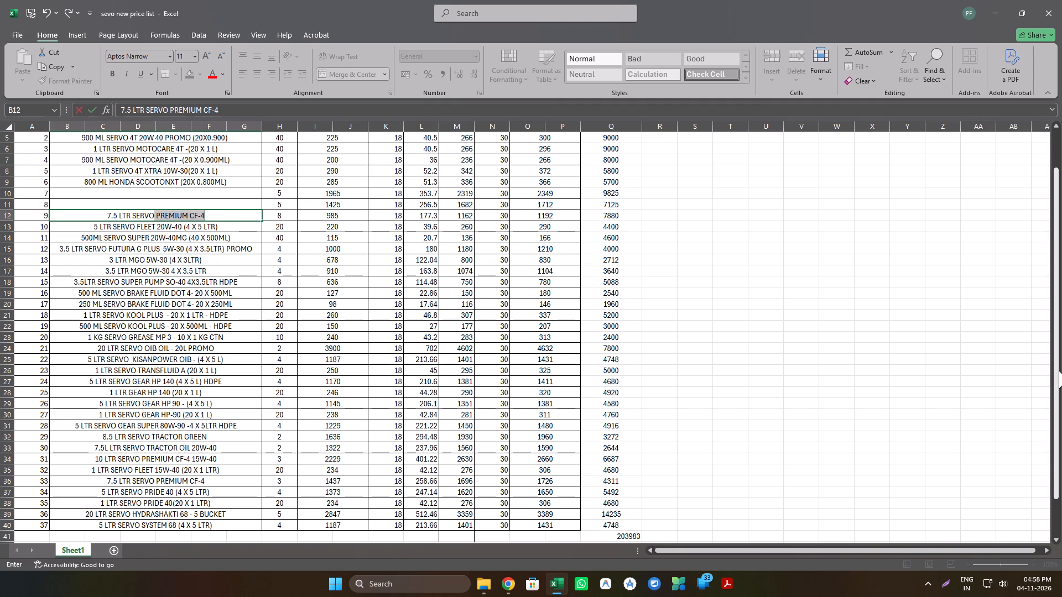
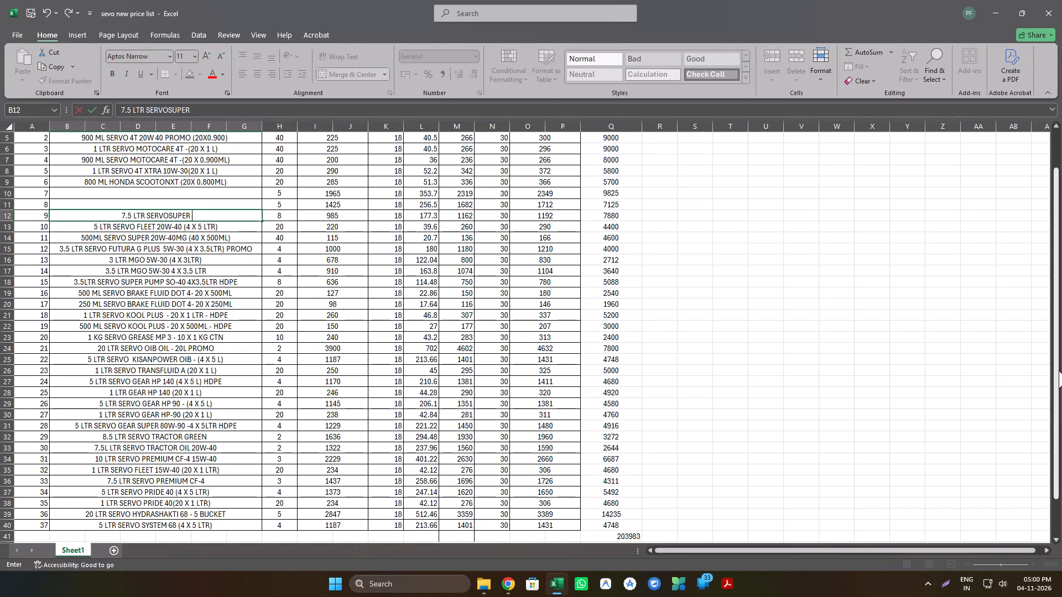
Correct and complete the description in cell B12 so it reads "7.5 LTR SERVO SUPER 20W-40MG".
key("BackSpace")
key("BackSpace")
key("BackSpace")
key("BackSpace")
key("BackSpace")
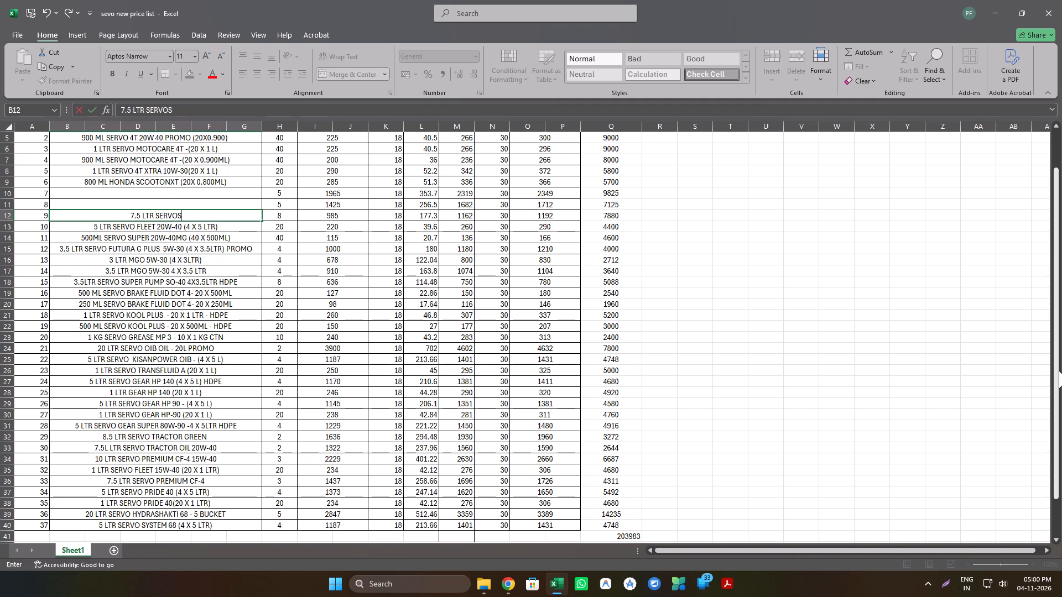
key("BackSpace")
key("space")
type("S")
type("UPER")
key("space")
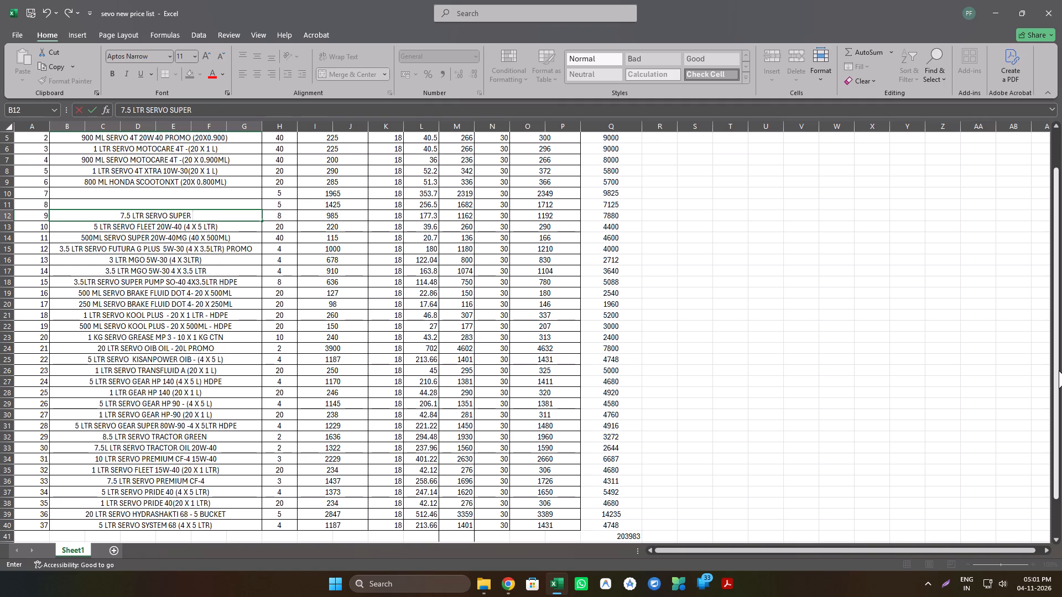
type("20")
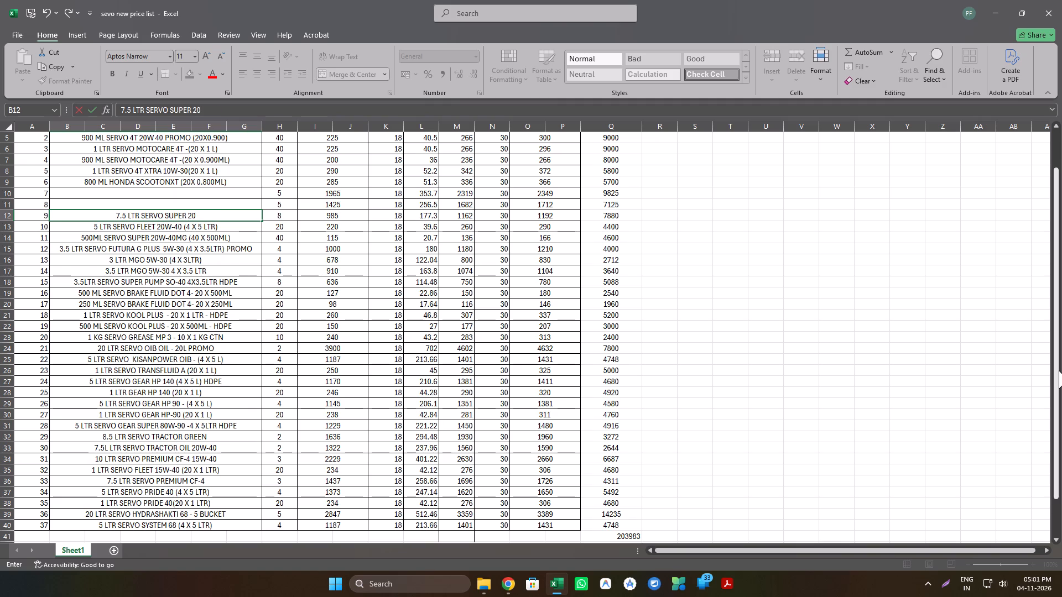
type("W-40")
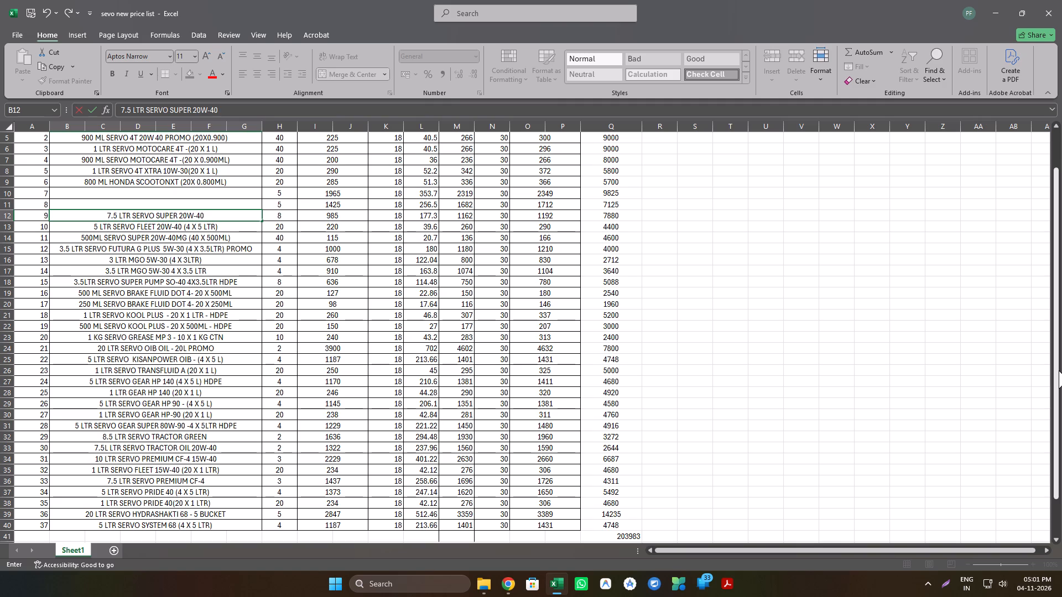
key("m")
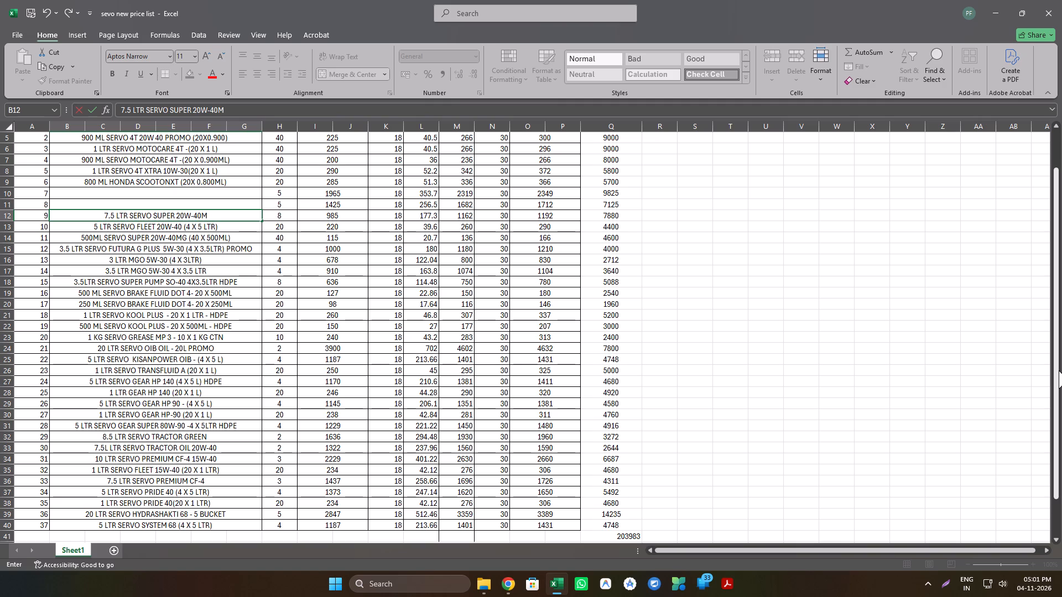
key("g")
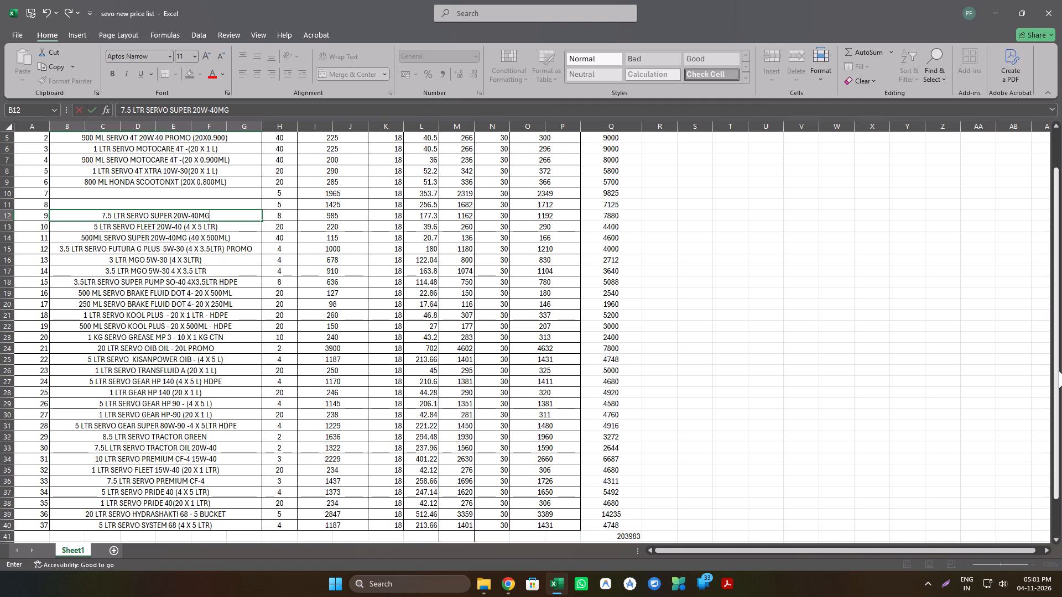
key("Up")
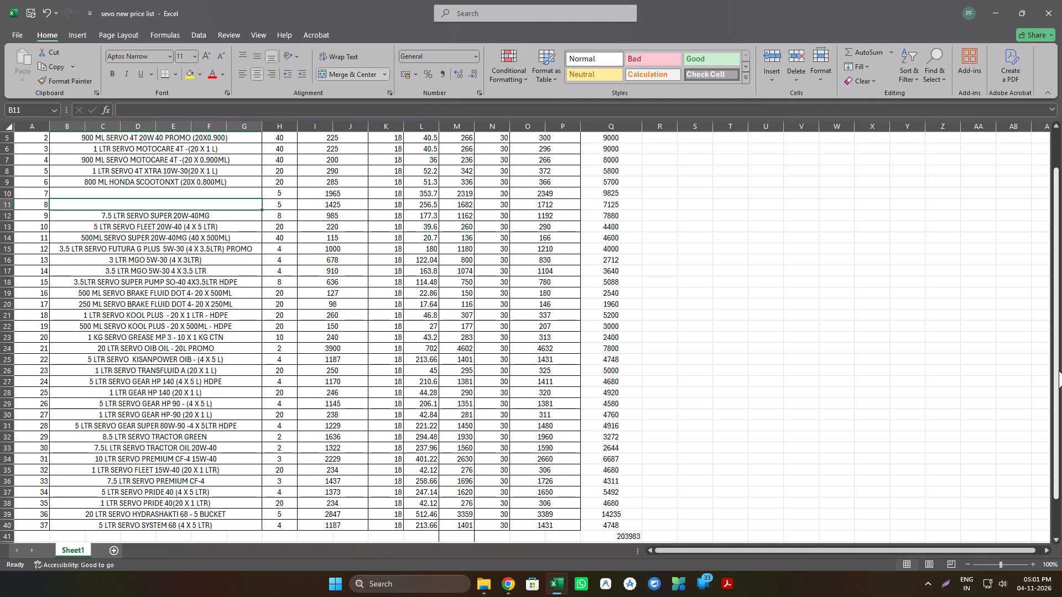
Enter a product description starting "10 LTR SERVO SUPER" in the blank description cell B11.
type("10")
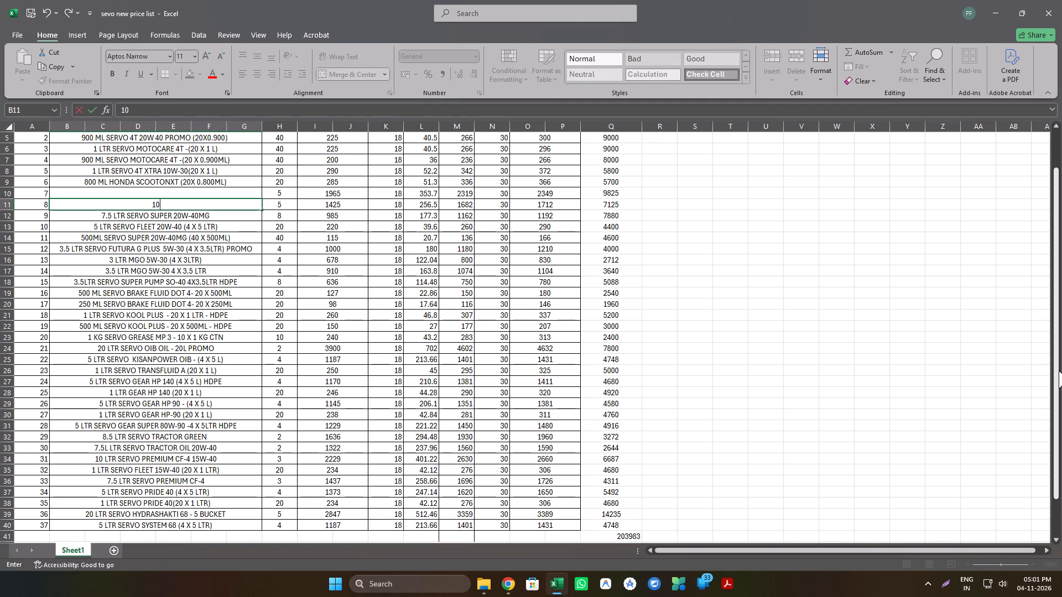
key("space")
type("LTR")
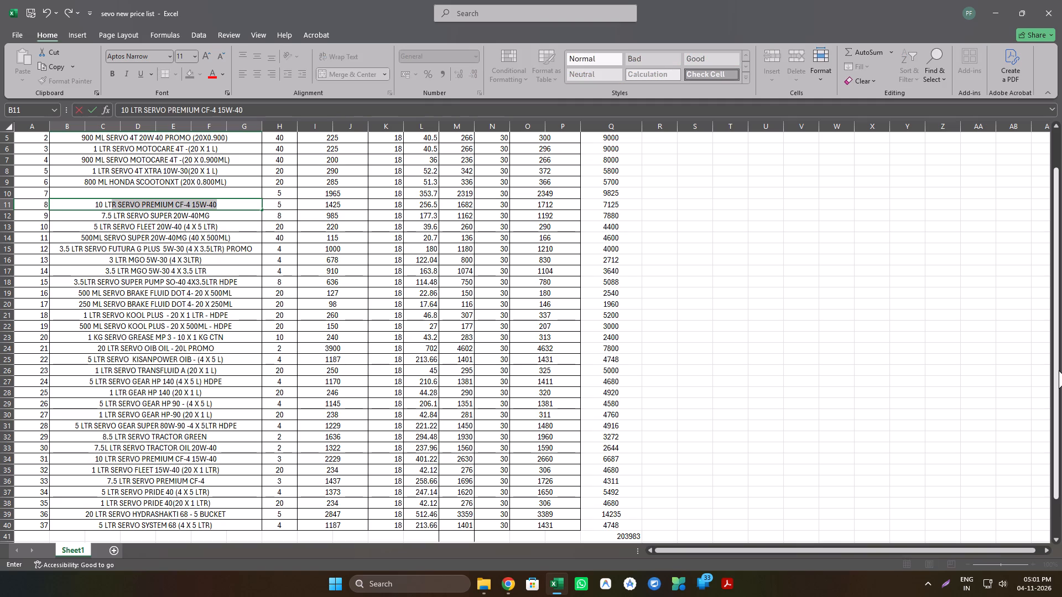
key("space")
type("SERVO SUPER")
key("space")
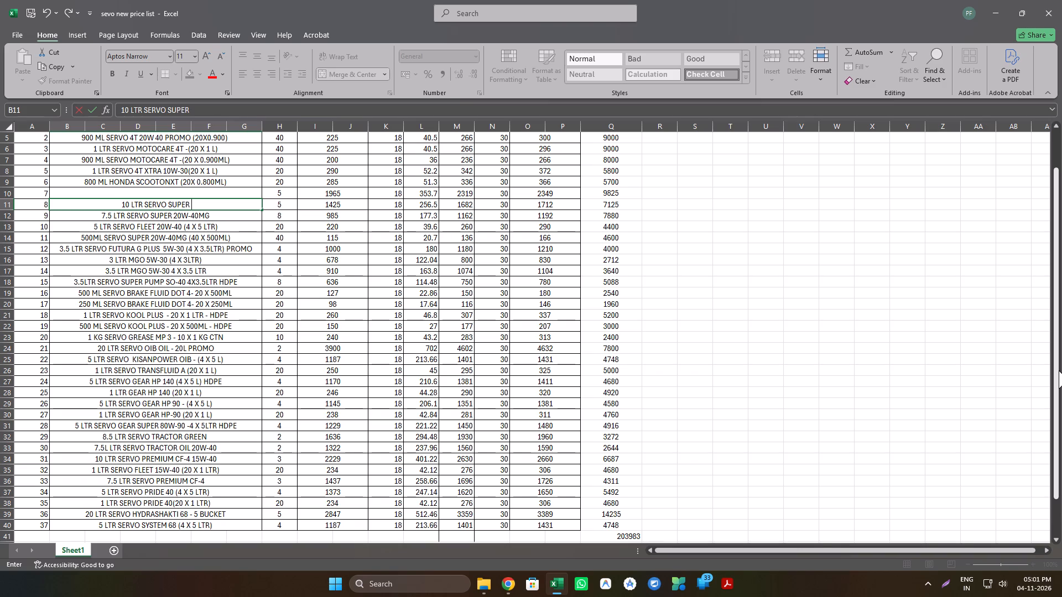
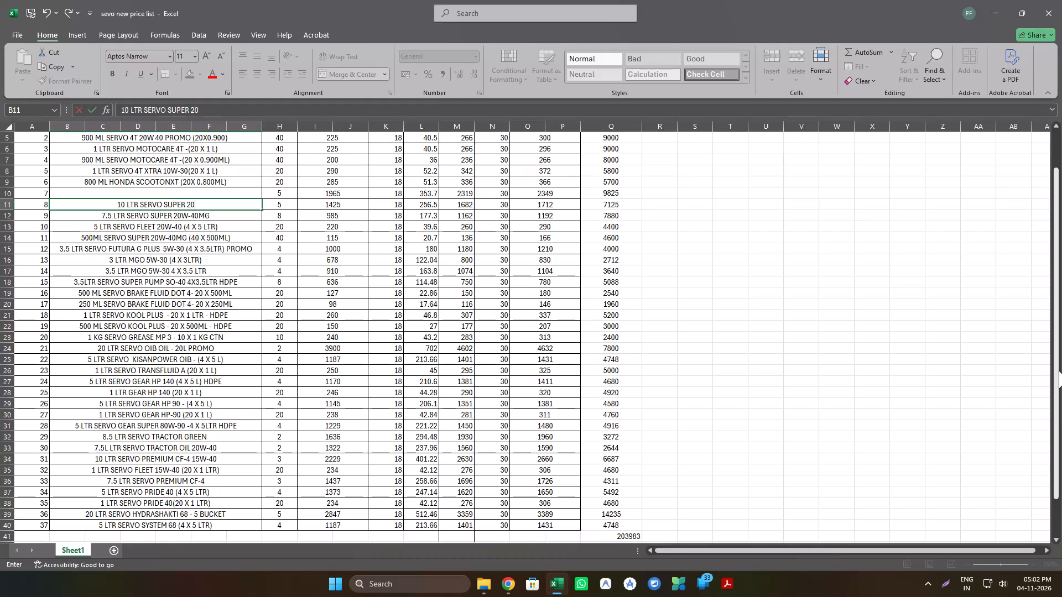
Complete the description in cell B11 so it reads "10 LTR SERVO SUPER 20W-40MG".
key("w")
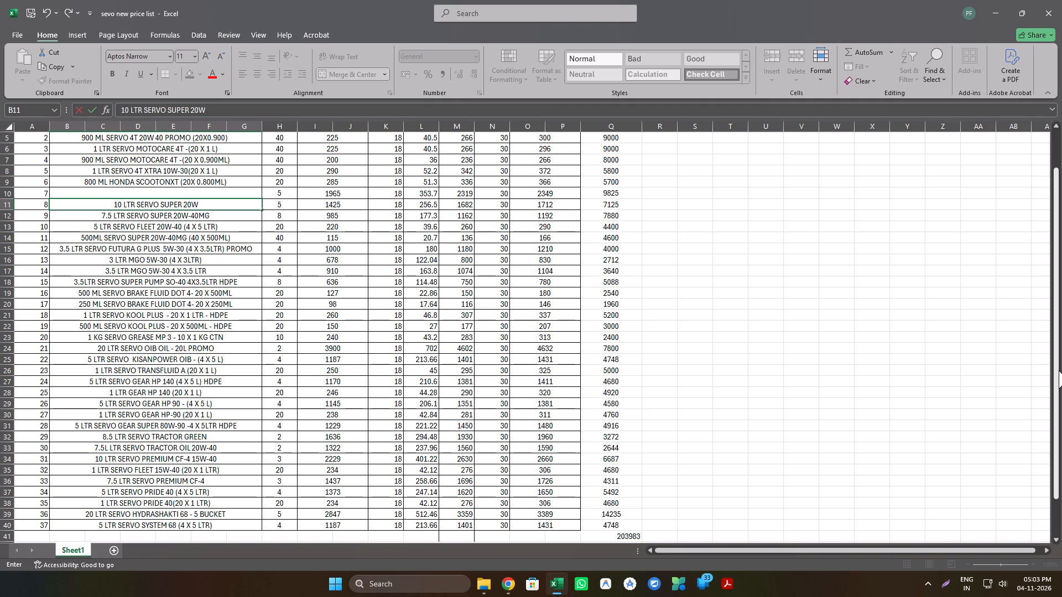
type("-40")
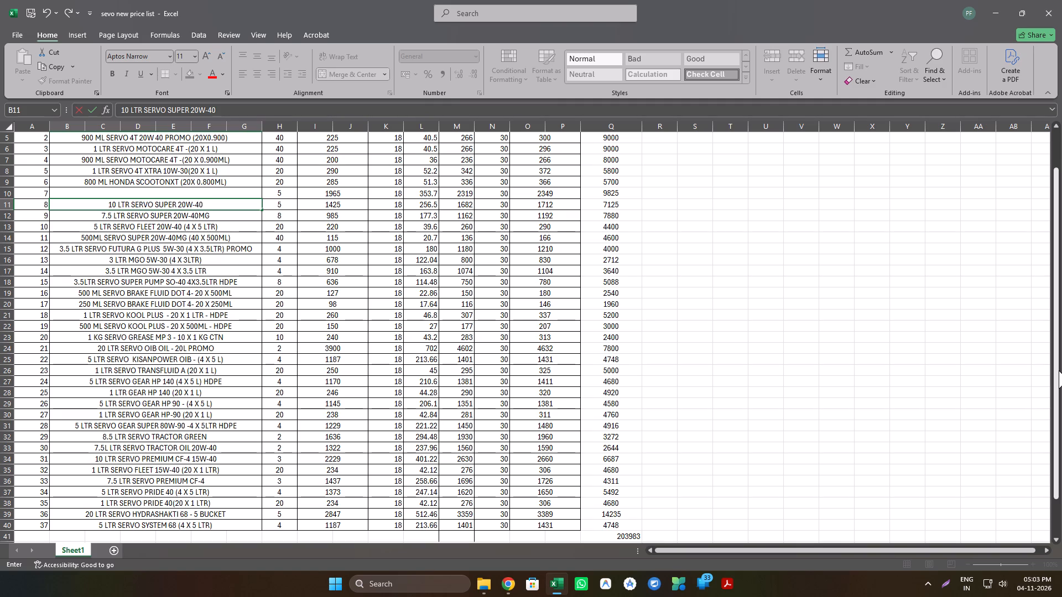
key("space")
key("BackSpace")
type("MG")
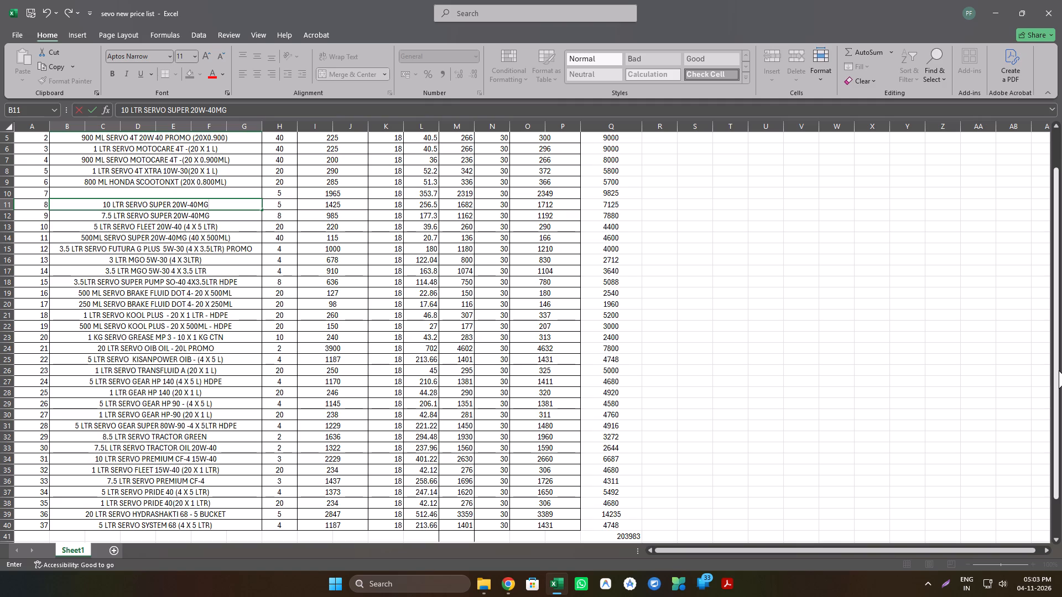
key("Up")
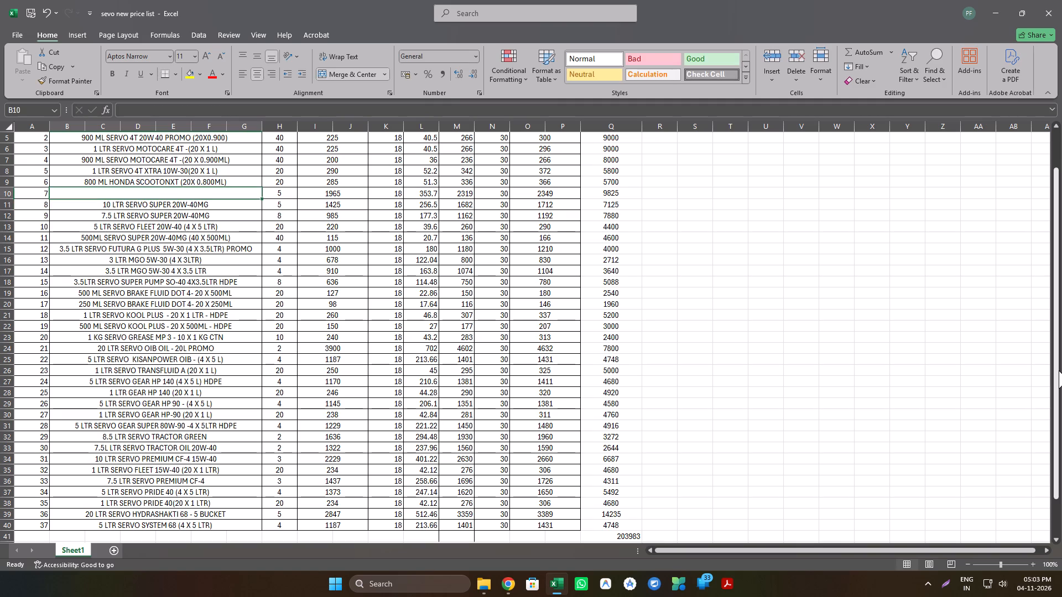
Examine rows 10 and 11 from the serial number across to the sell column, against the rest of the price list.
key("Left")
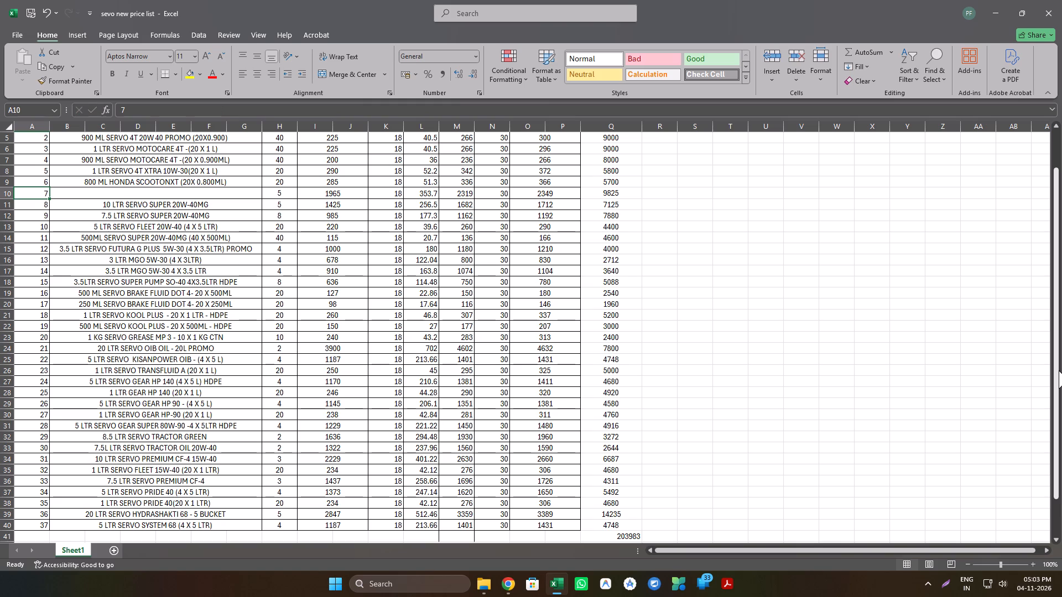
key("shift+Down")
key("shift+Right")
key("shift+Right")
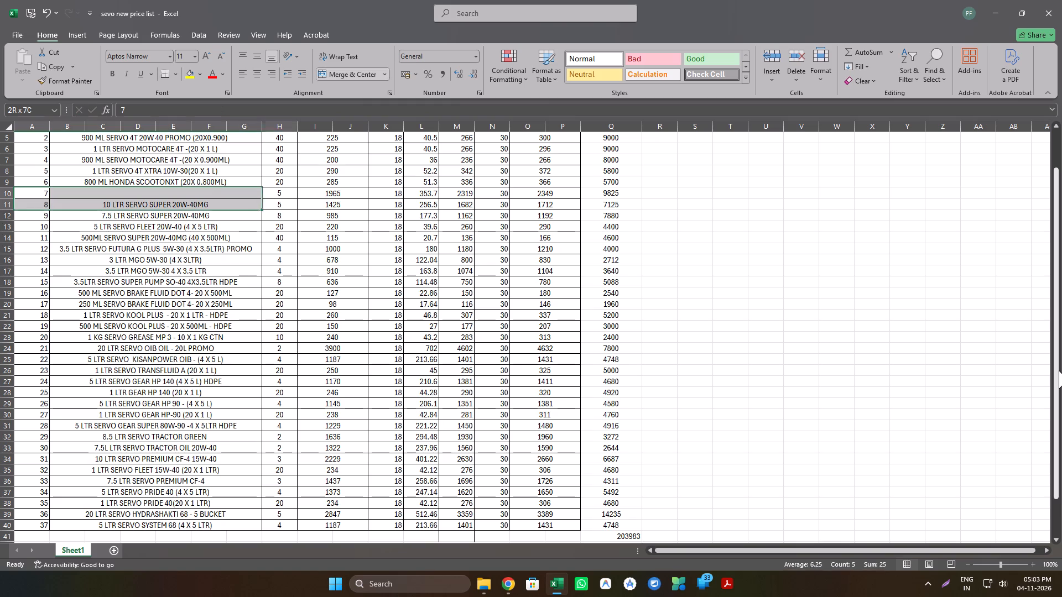
key("shift+Right")
key("shift+Right")
key("shift+Right")
key("shift+Right")
key("shift+Right")
key("shift+Right")
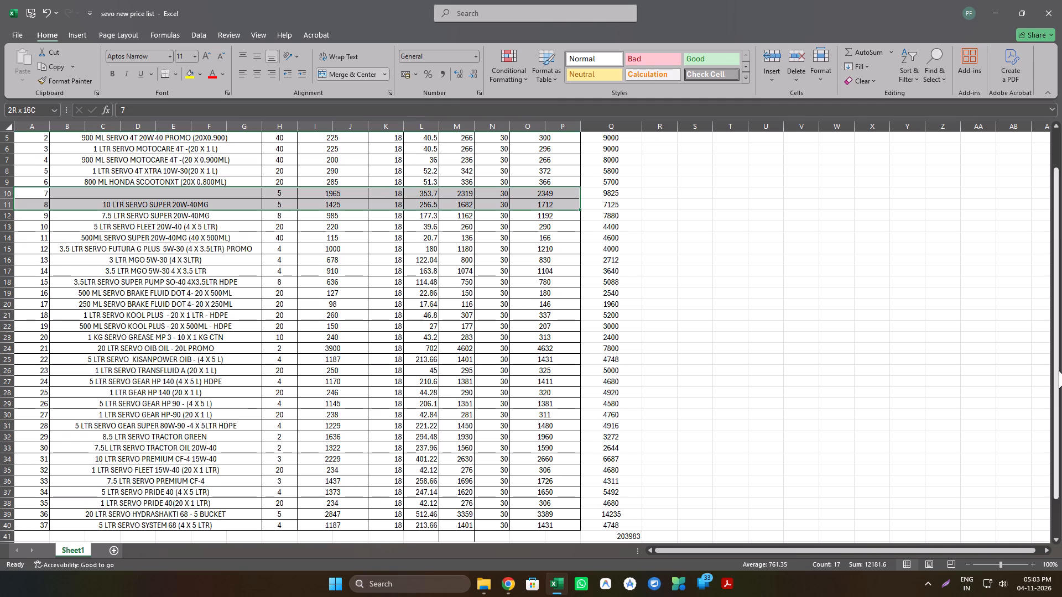
left_click(1059, 370)
scroll(834, 359, "up", 5)
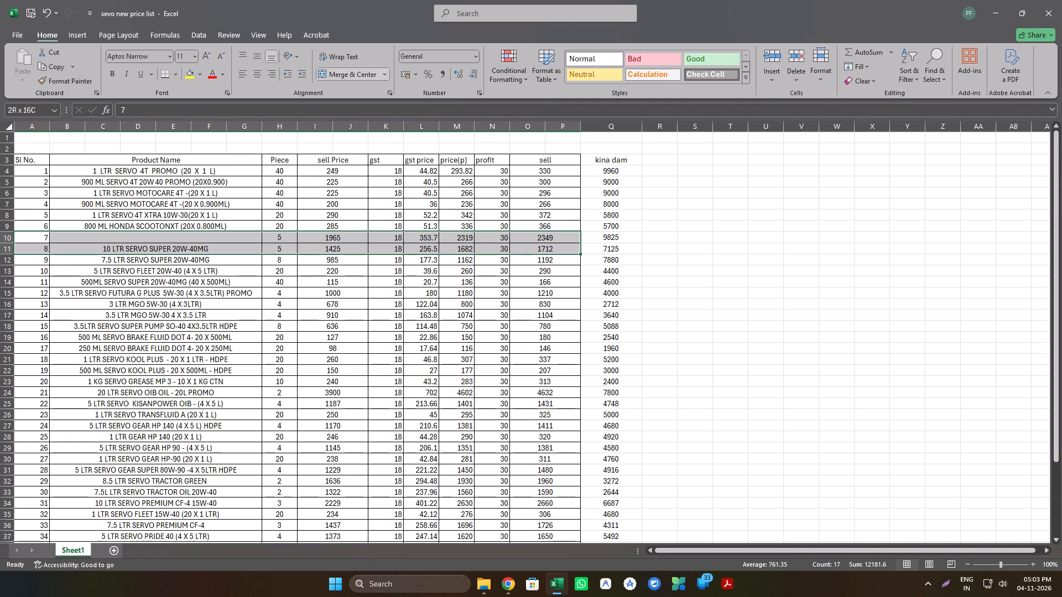
scroll(834, 363, "down", 2)
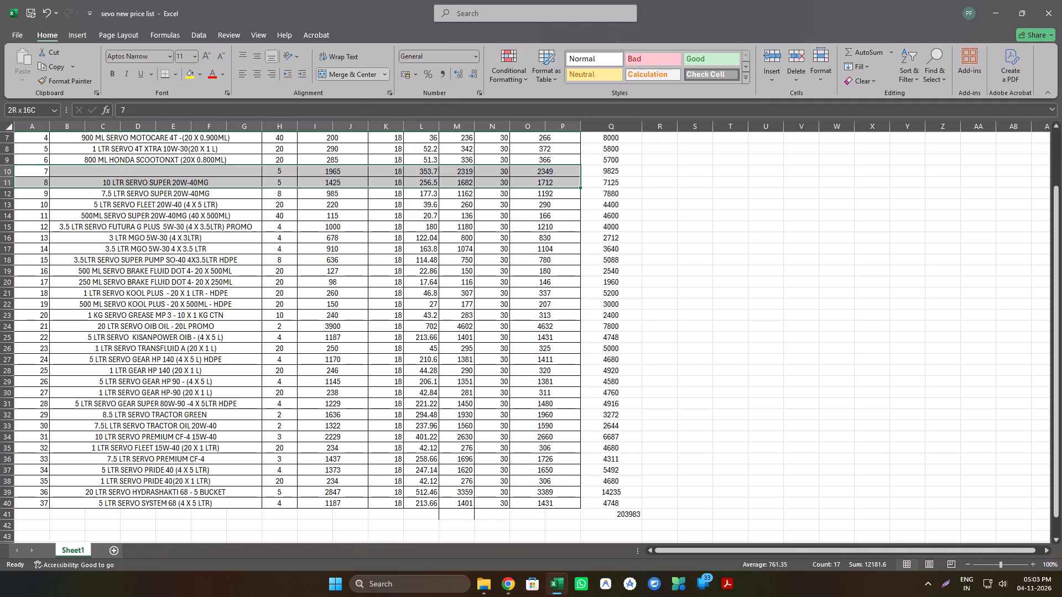
scroll(118, 110, "up", 6)
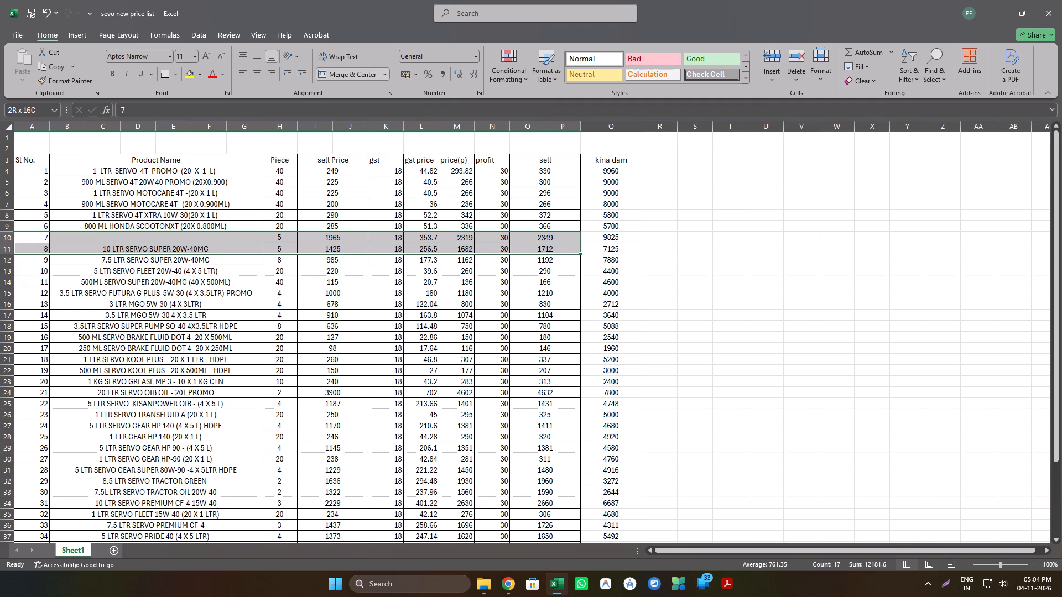
Check the list row by row from serial number 10 down to serial number 37.
double_click(37, 272)
key("Down")
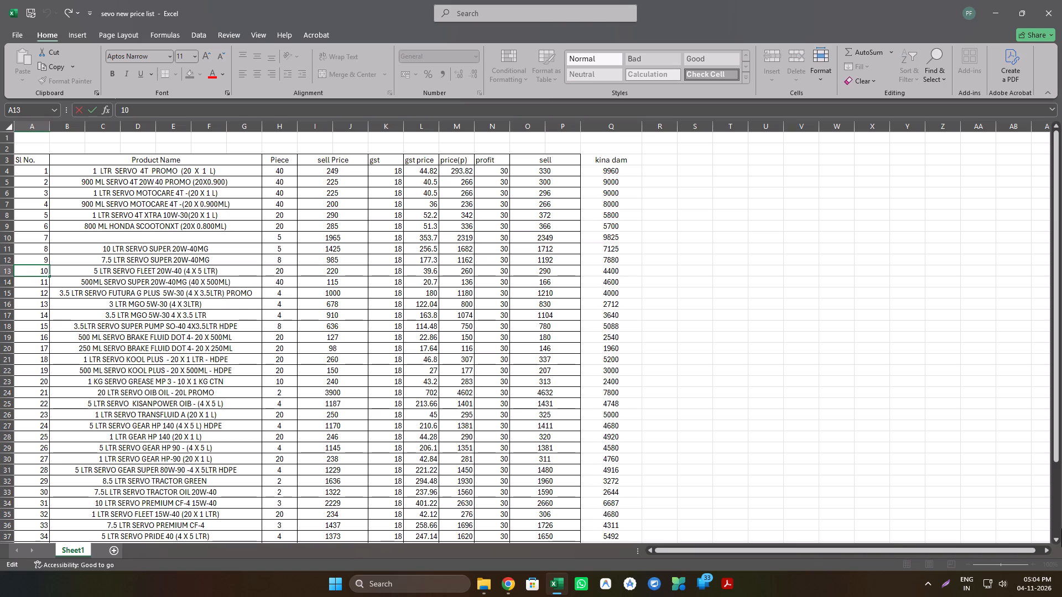
key("Return")
key("Return")
key("Return")
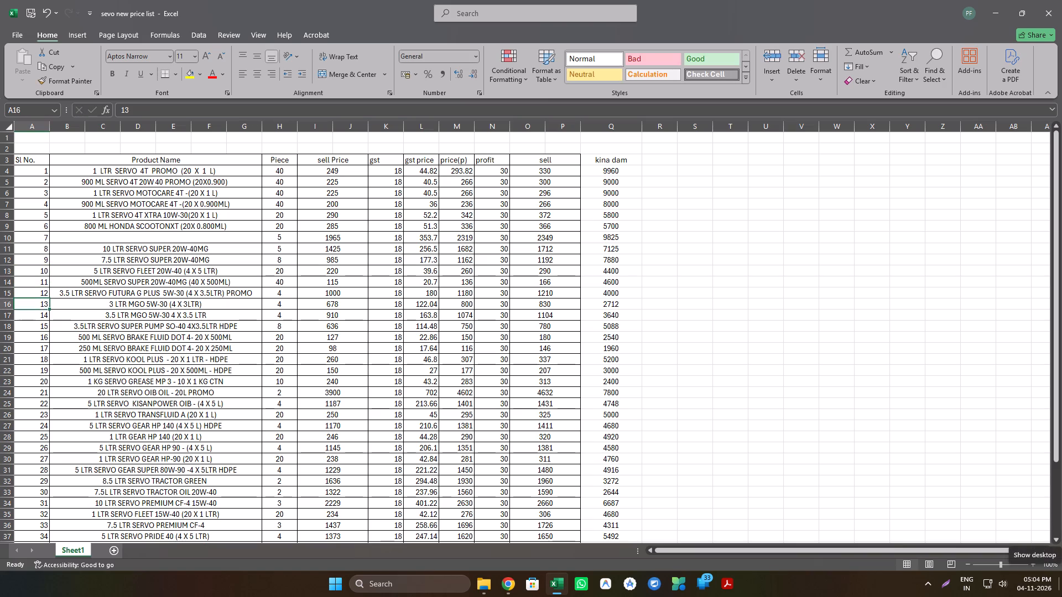
key("Return")
key("Return")
key("Return")
key("Return")
key("Return")
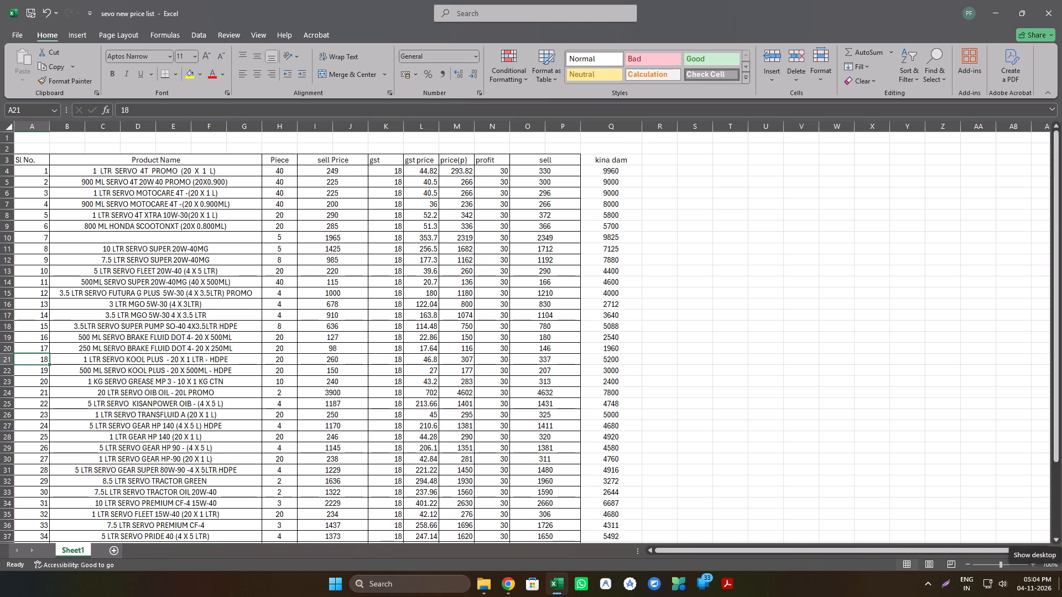
key("Return")
key("Return")
key("Return")
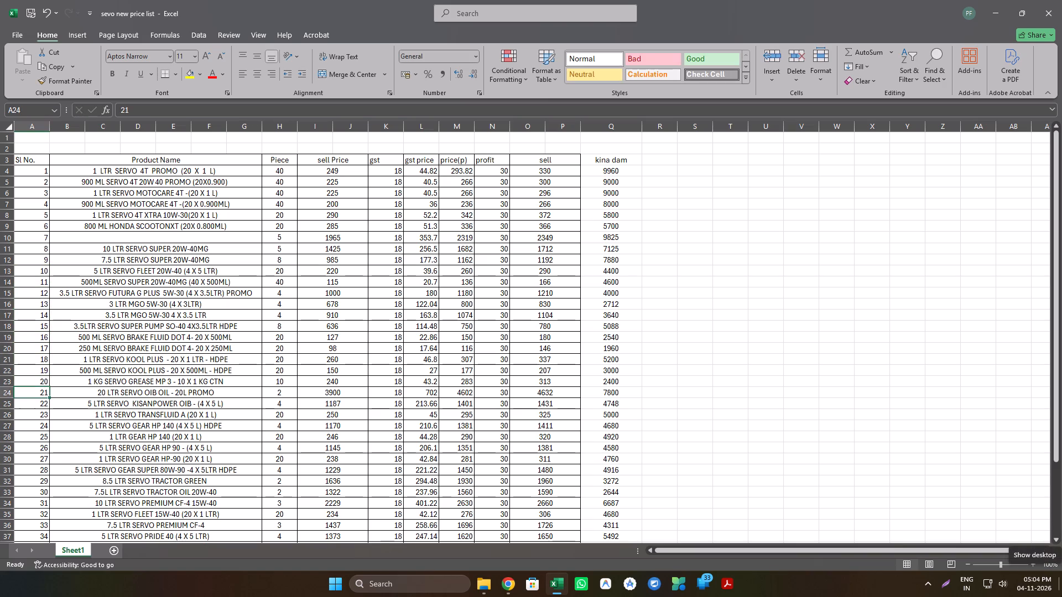
key("Return")
key("Return")
key("Return")
key("Return")
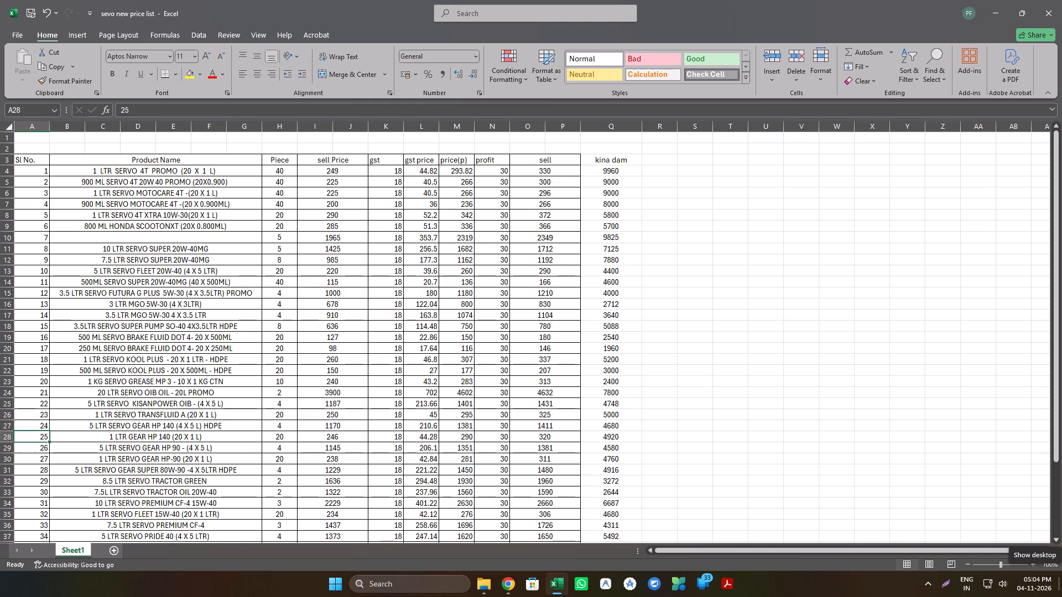
key("Return")
key("Return")
key("Return")
key("Return")
key("Return")
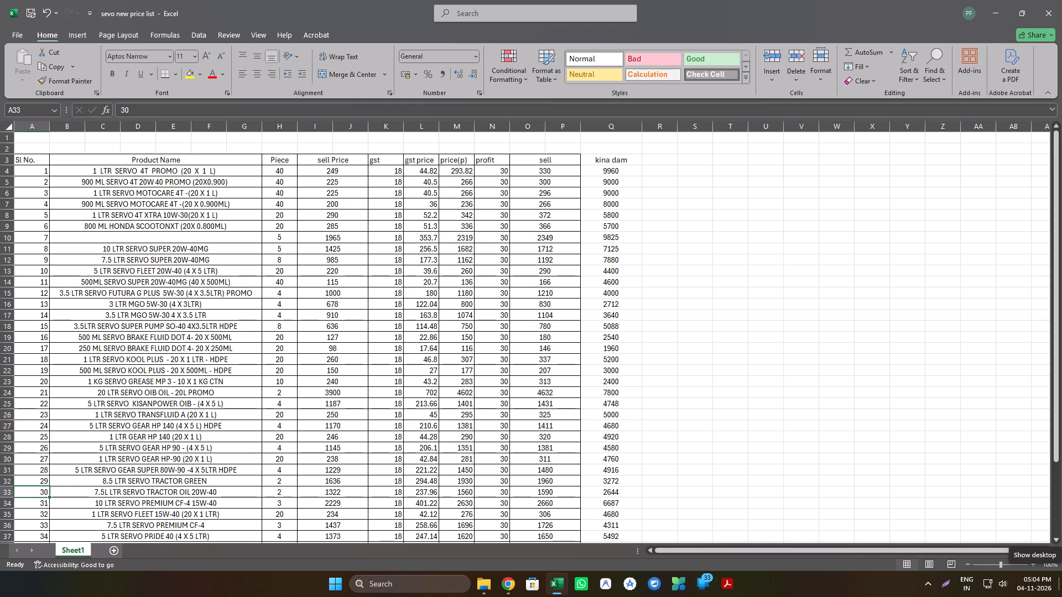
key("Return")
key("Return")
key("Return")
key("Return")
key("Return")
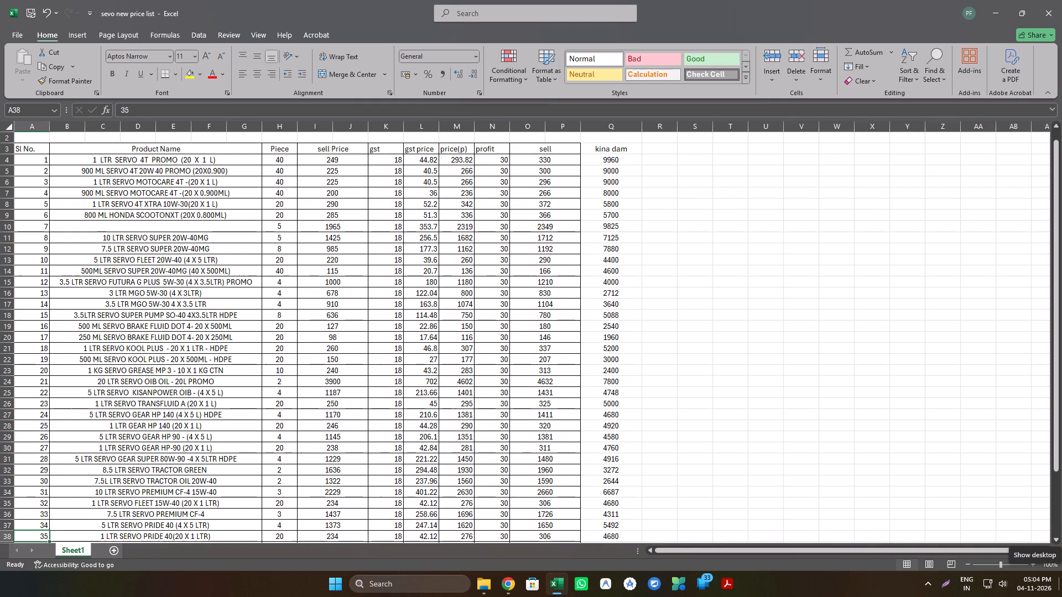
key("Return")
key("Return")
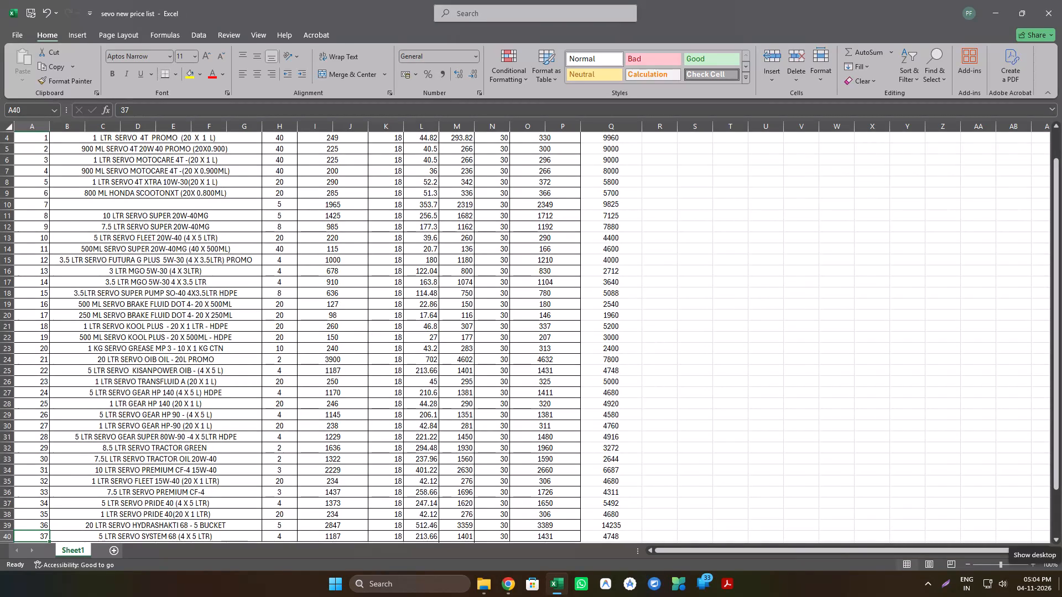
Go back up the list and recheck the product descriptions in cells B11 to B14.
key("Up")
key("Up")
key("Up")
key("Up")
key("Up")
key("Up")
key("Up")
key("Up")
key("Up")
key("Up")
key("Up")
key("Up")
key("Up")
key("Up")
key("Up")
key("Up")
key("Up")
key("Up")
key("Up")
key("Up")
key("Up")
key("Right")
key("Right")
key("Up")
key("Up")
key("Up")
key("Up")
key("Up")
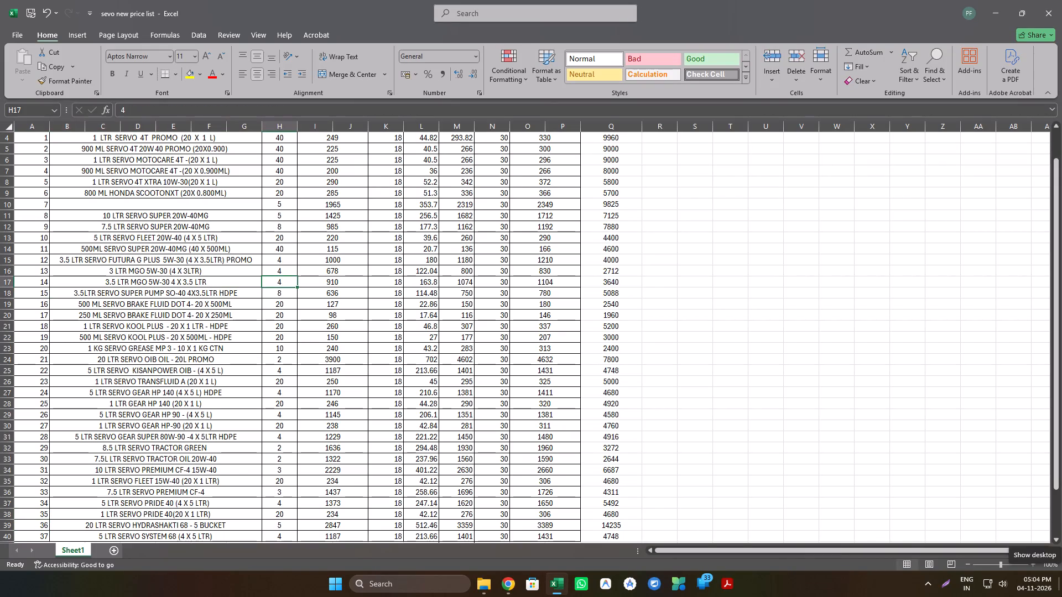
key("Left")
key("Up")
key("Up")
key("Up")
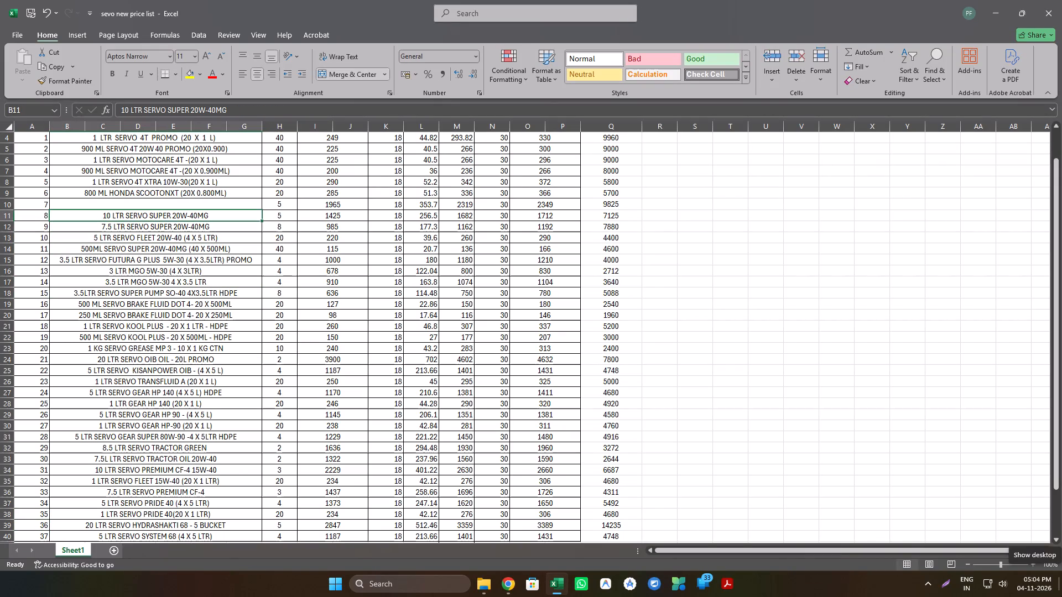
key("Down")
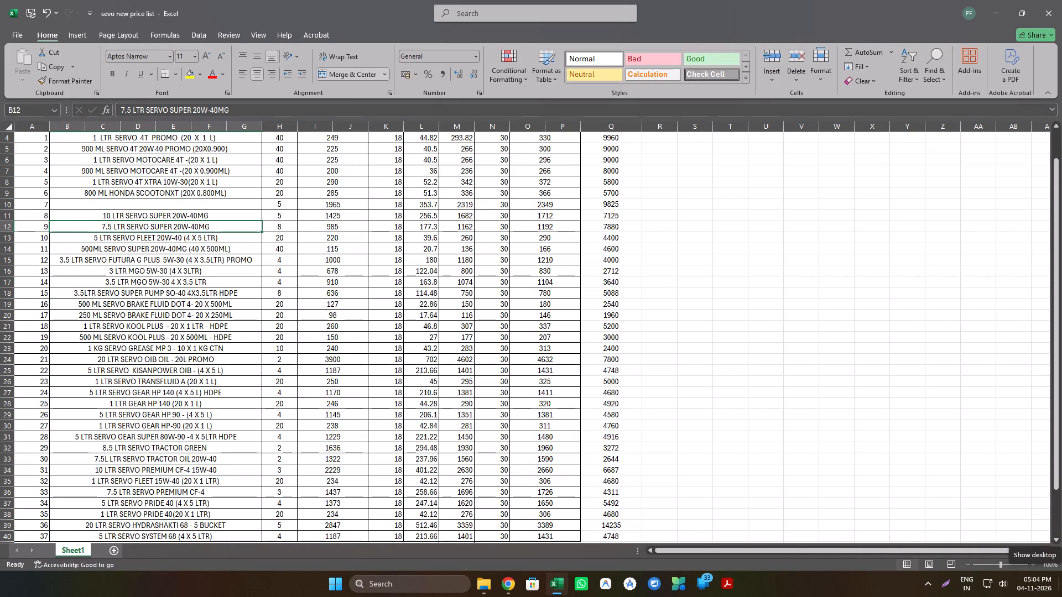
key("Down")
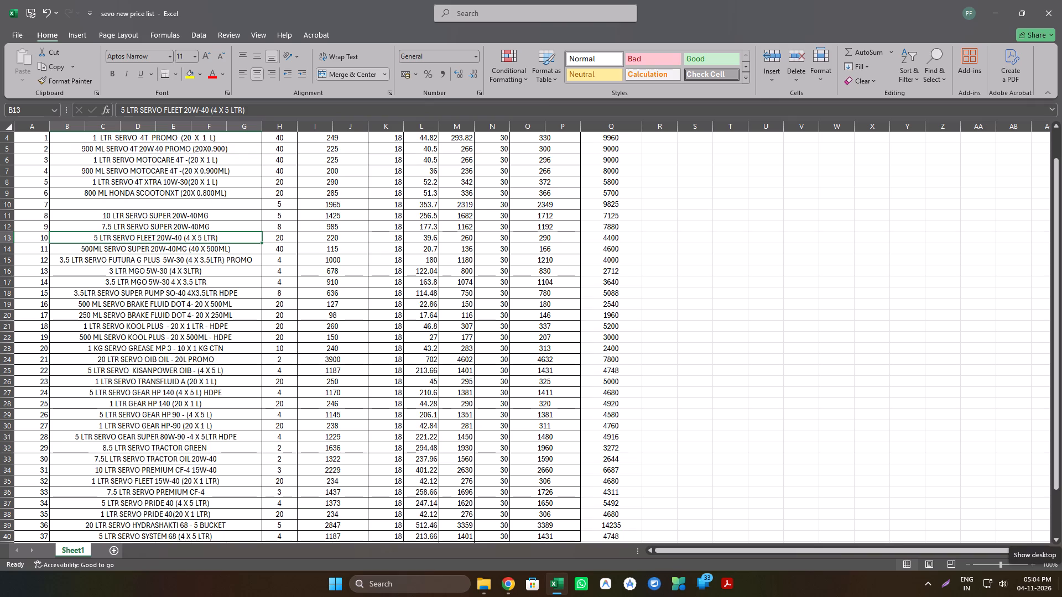
key("Up")
key("Down")
key("Down")
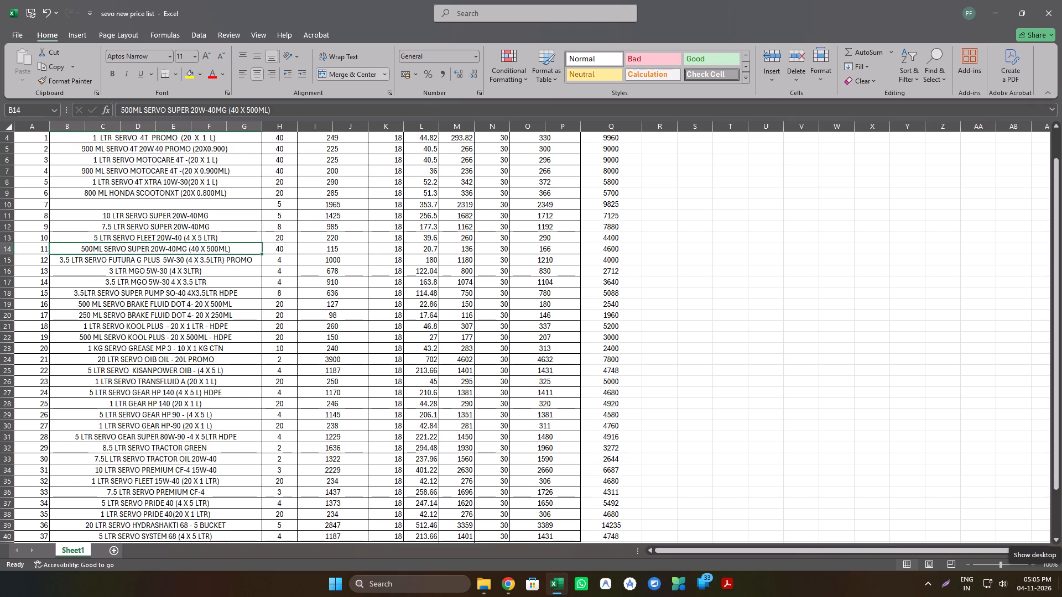
Clear the product descriptions in cells B13, B12 and B11, serial numbers 10, 9 and 8.
key("Up")
key("Delete")
key("Up")
key("Delete")
key("Up")
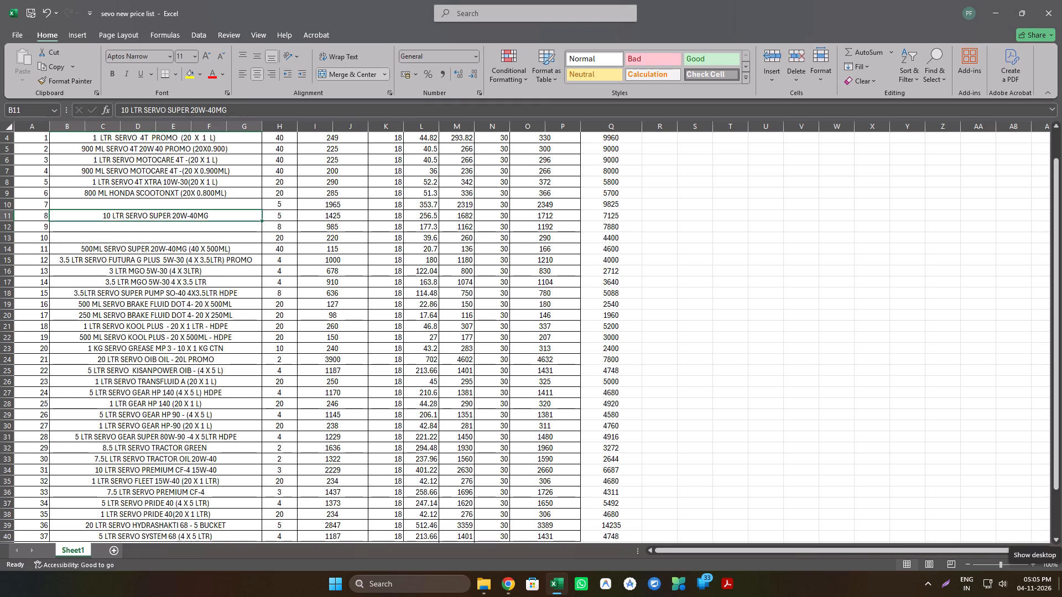
key("Delete")
key("Down")
key("Down")
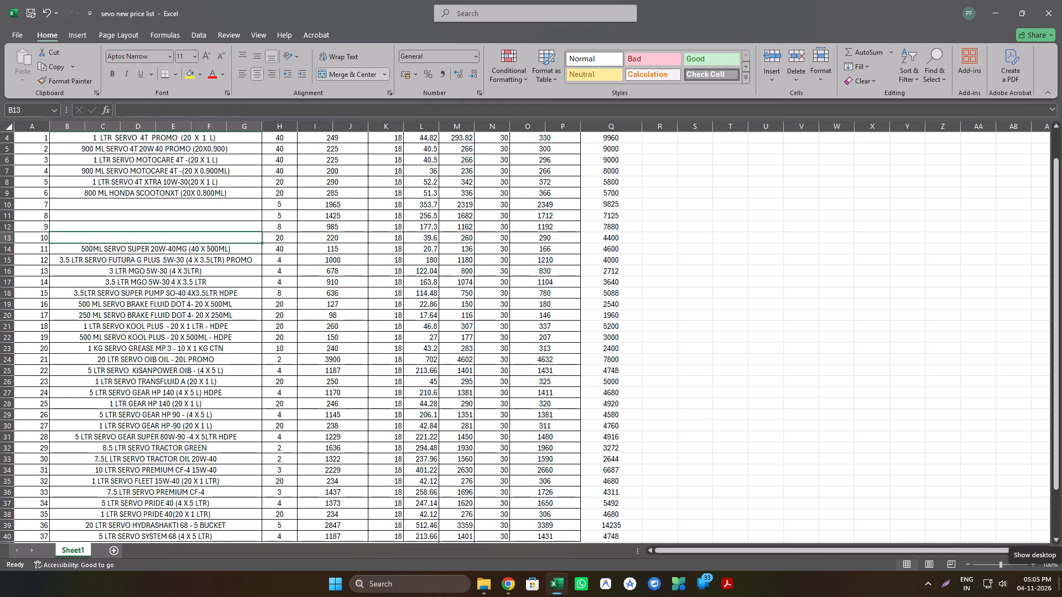
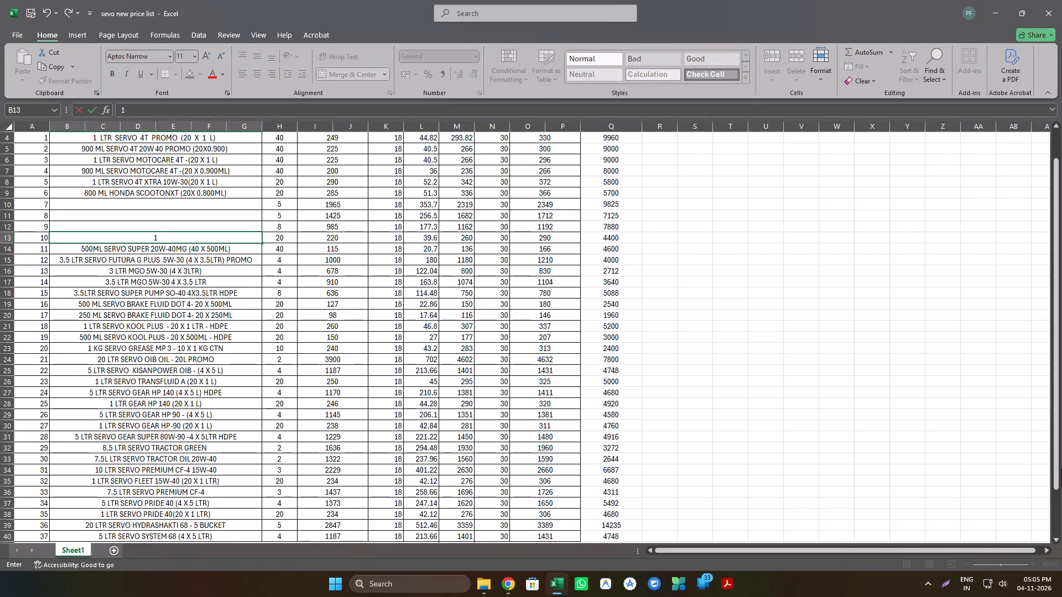
Enter the product description for serial number 10 in cell B13 as "1 LTR SERVO FLEET 20W-40 (20 X 1 LTR)".
key("l")
key("BackSpace")
key("space")
type("LTR")
key("space")
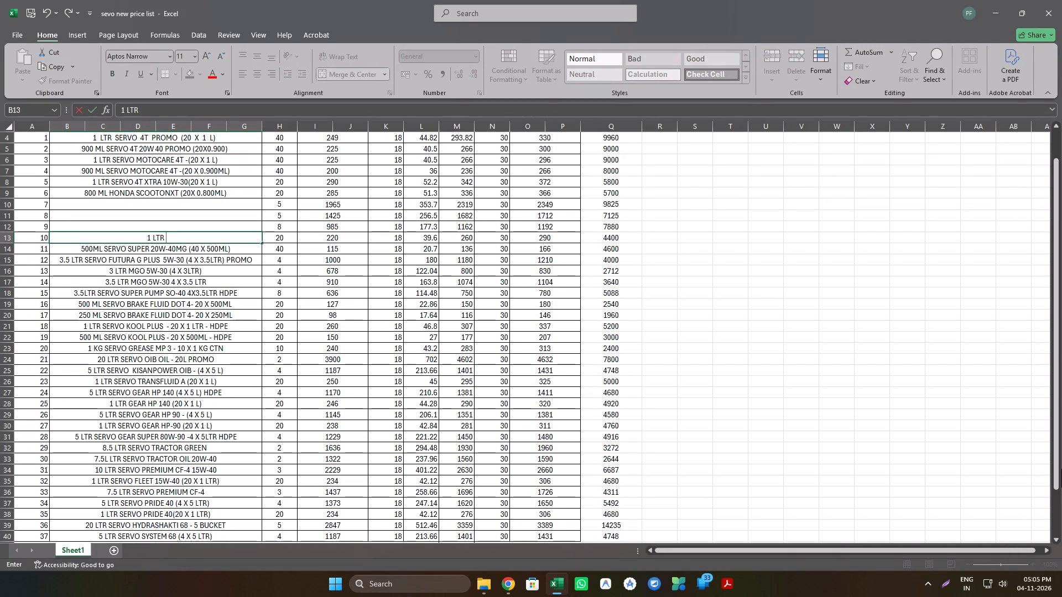
type("SERVO")
key("space")
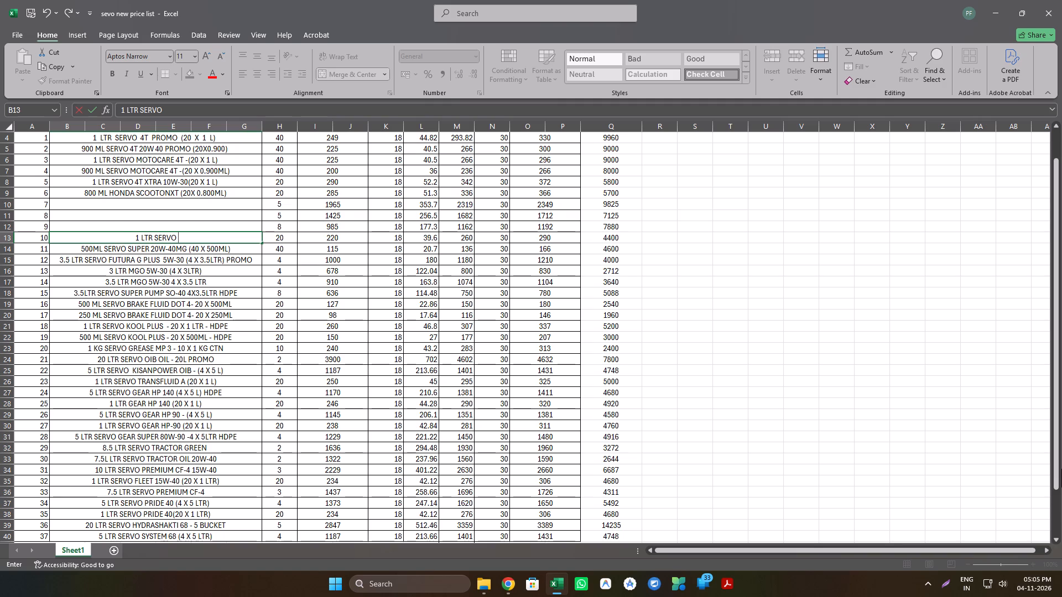
type("20")
key("BackSpace")
key("BackSpace")
type("FLEET")
key("space")
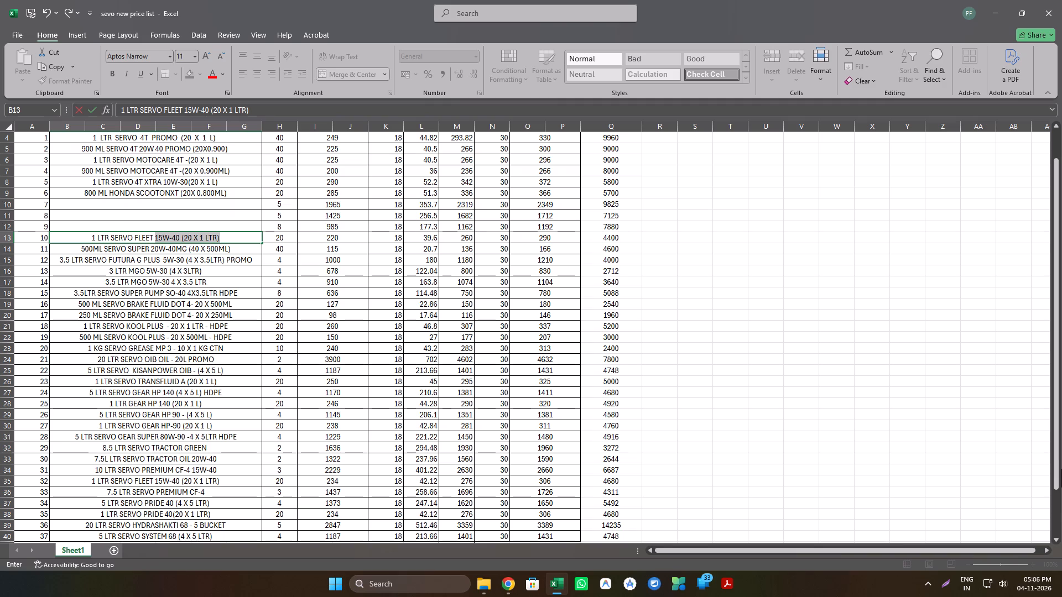
type("20")
type("W-40")
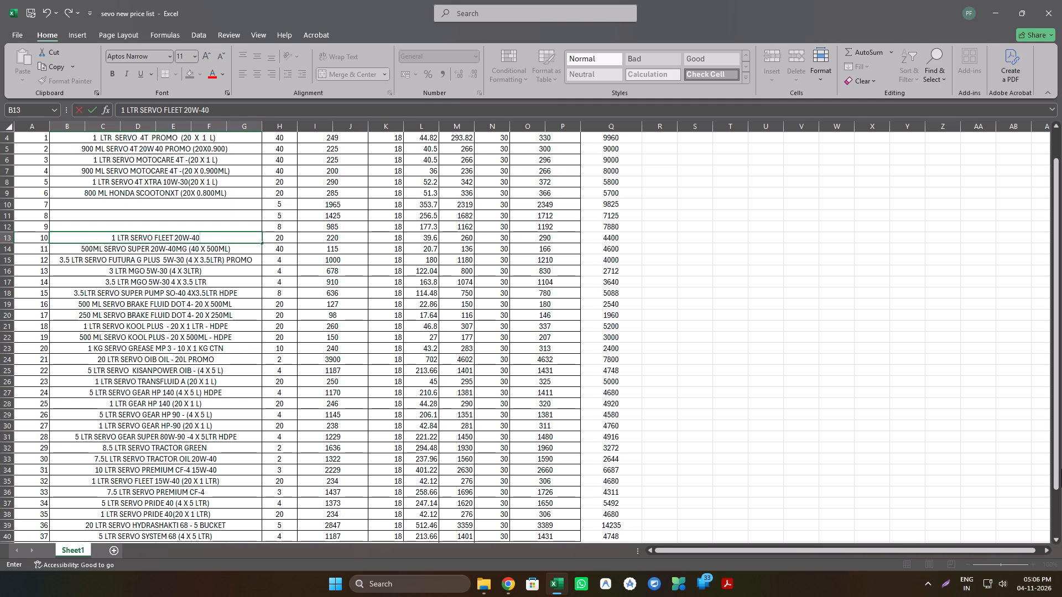
key("space")
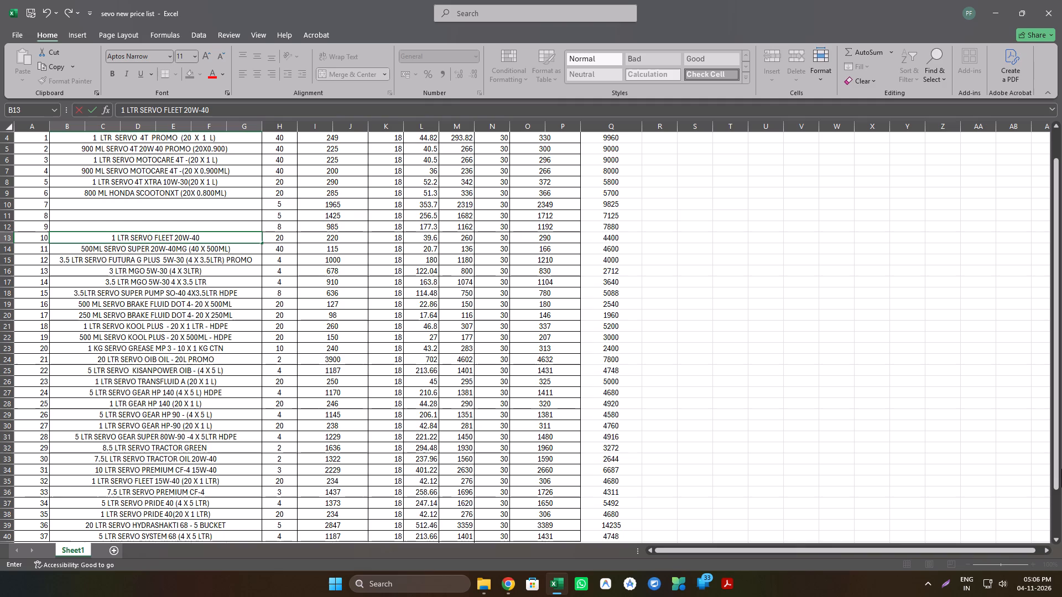
key("shift+parenleft")
type("20")
key("space")
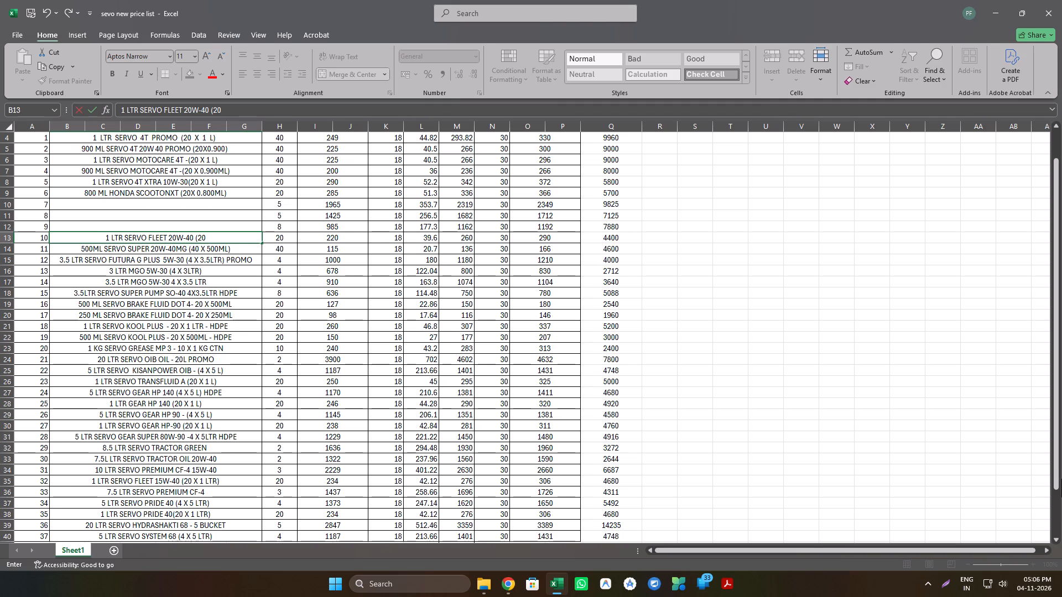
type("X")
key("space")
key("1")
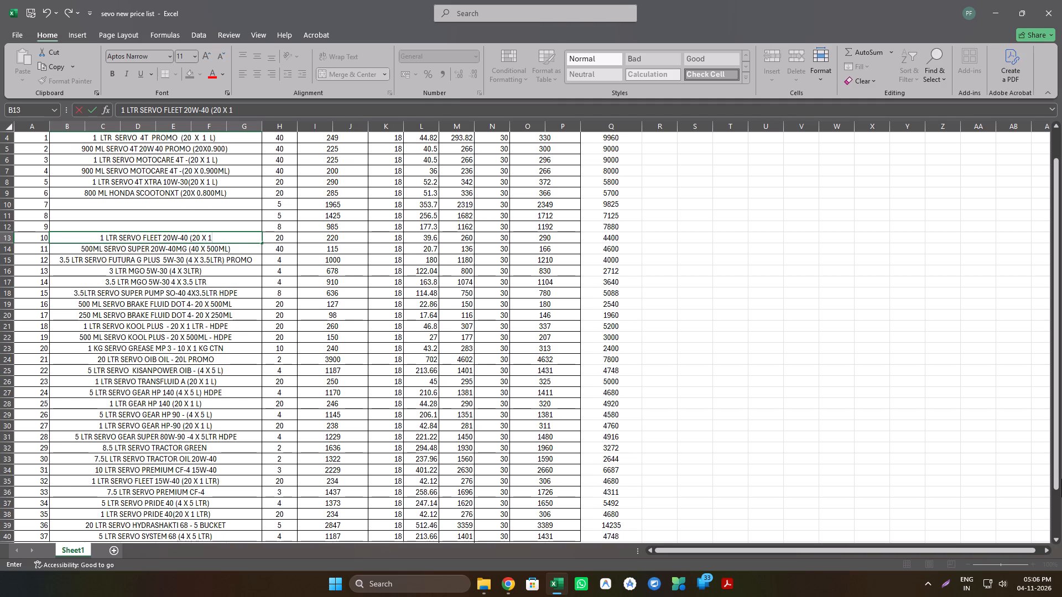
type("LTR")
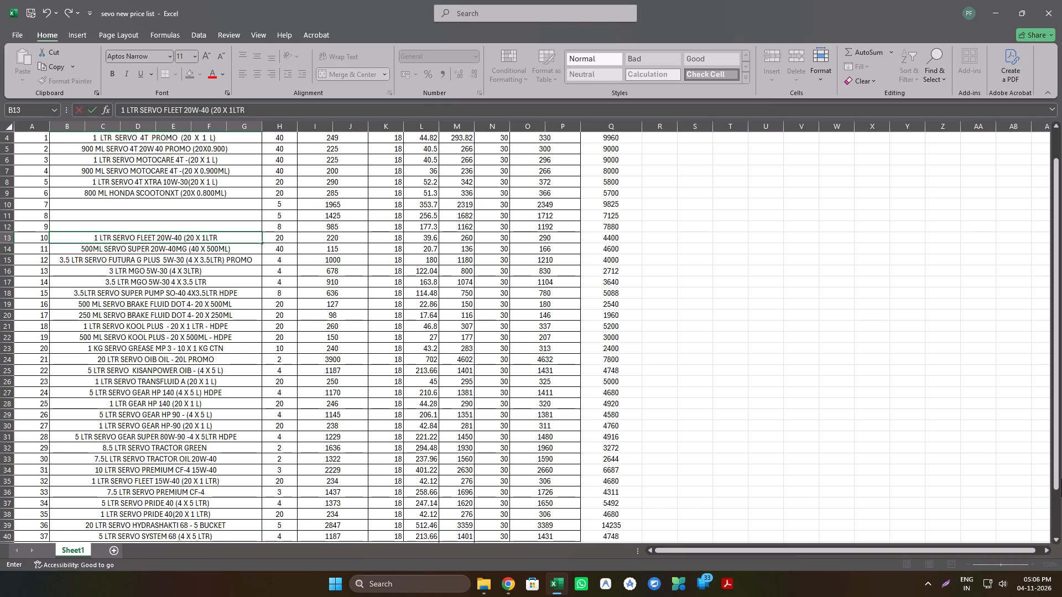
key("BackSpace")
key("BackSpace")
key("BackSpace")
key("space")
type("LTR")
key("shift+parenright")
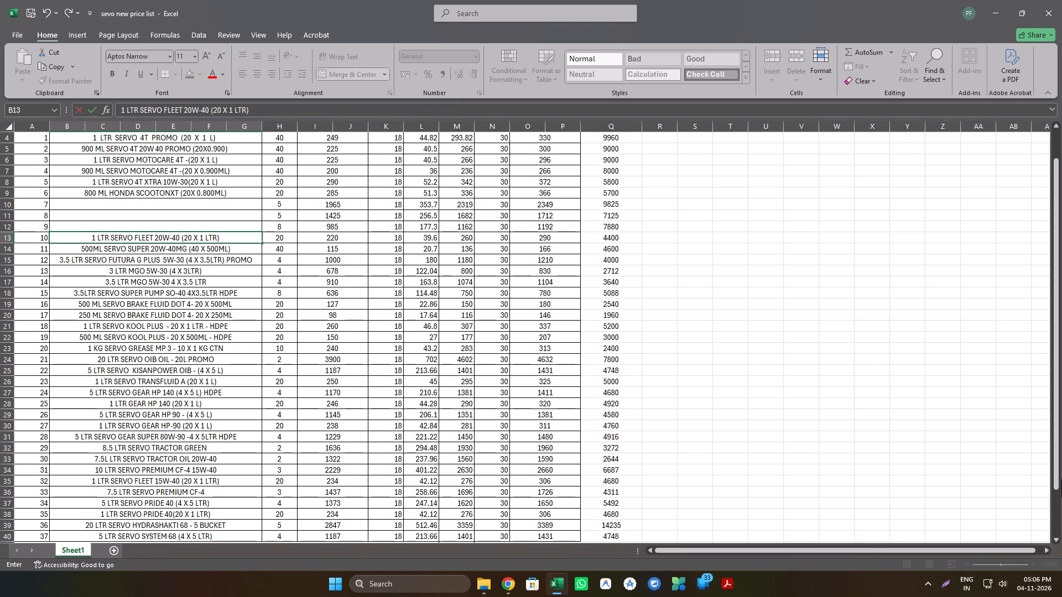
key("Up")
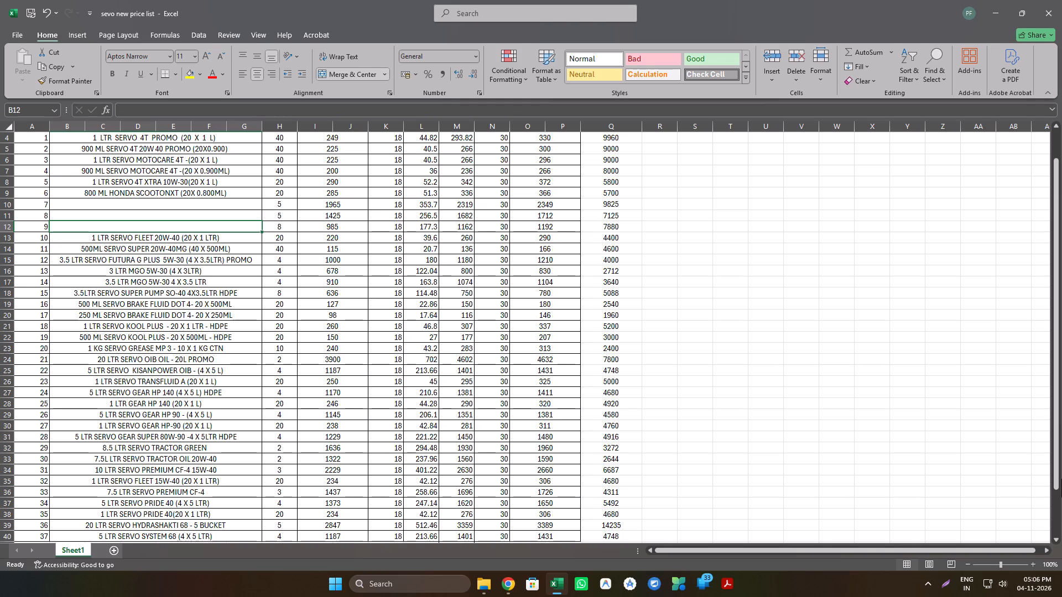
Begin the product description for serial number 9 in cell B12 with "5 LTR".
type("5 LTR")
key("space")
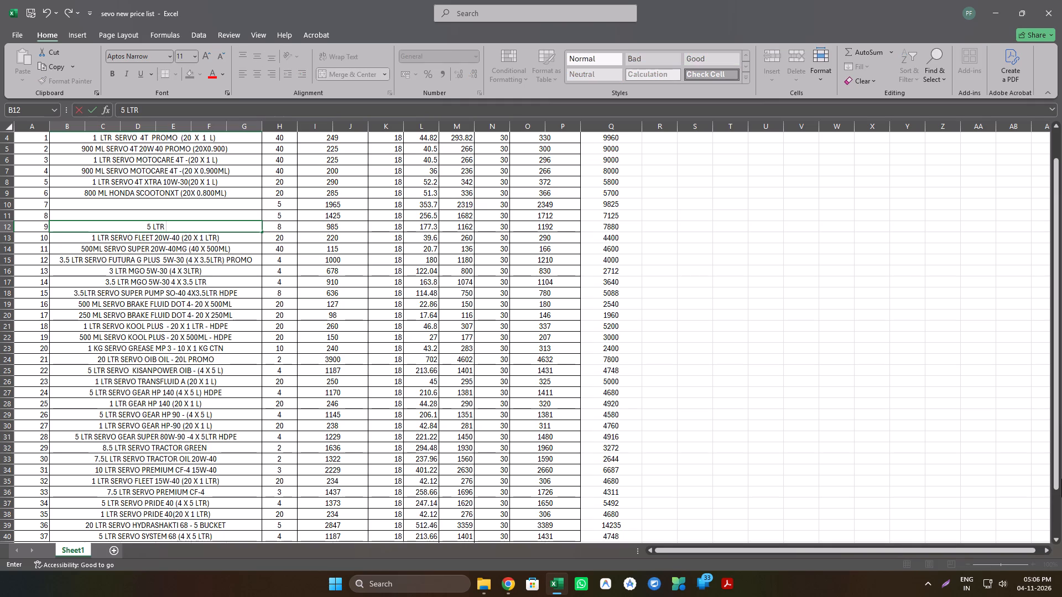
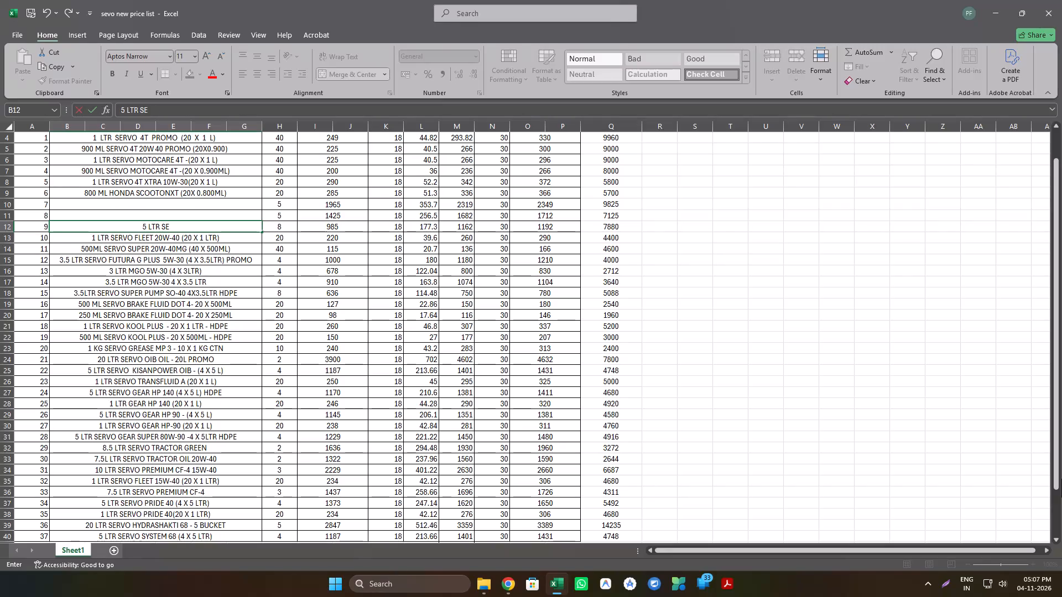
Complete the product description for serial number 9 in cell B12 as "5 LTR SERVO FLEET 20W-40 (4 X 5 LTR)".
type("FLEET")
key("space")
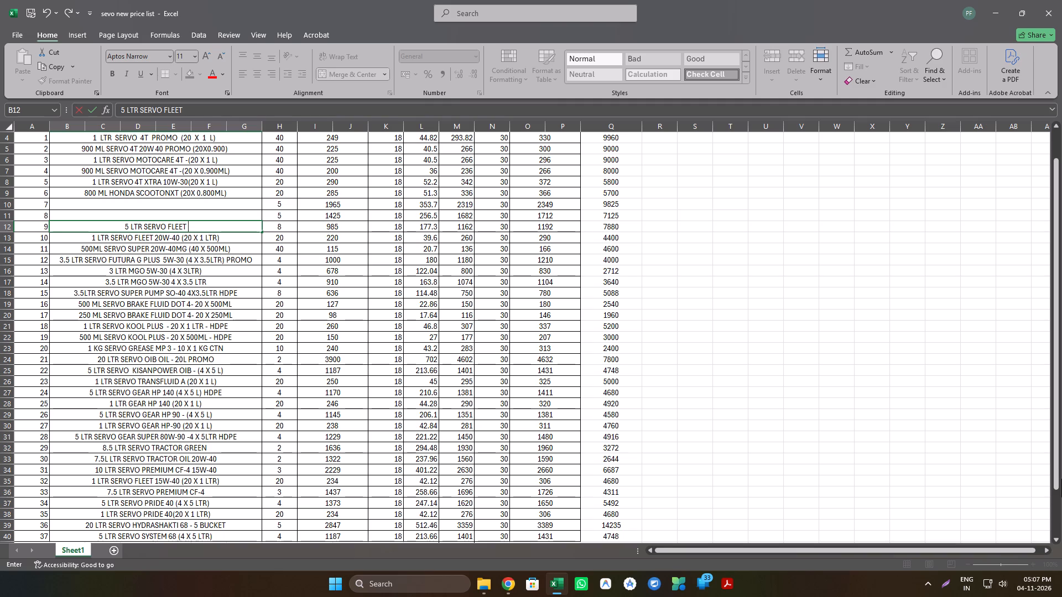
key("space")
key("BackSpace")
key("BackSpace")
key("space")
type("20W")
type("-40")
key("space")
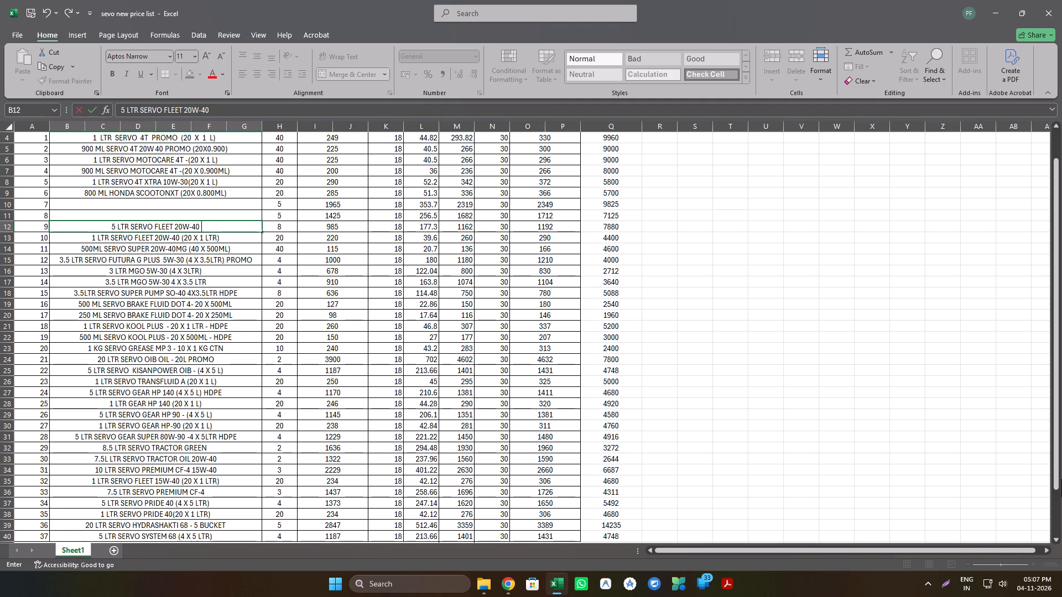
type("(4")
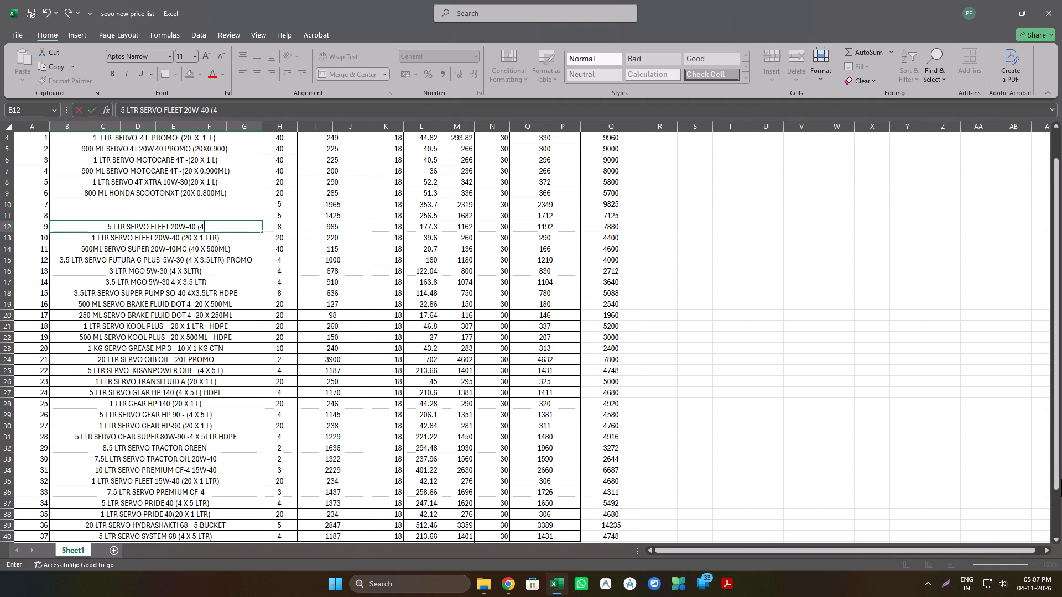
key("x")
key("BackSpace")
key("space")
type("X 5")
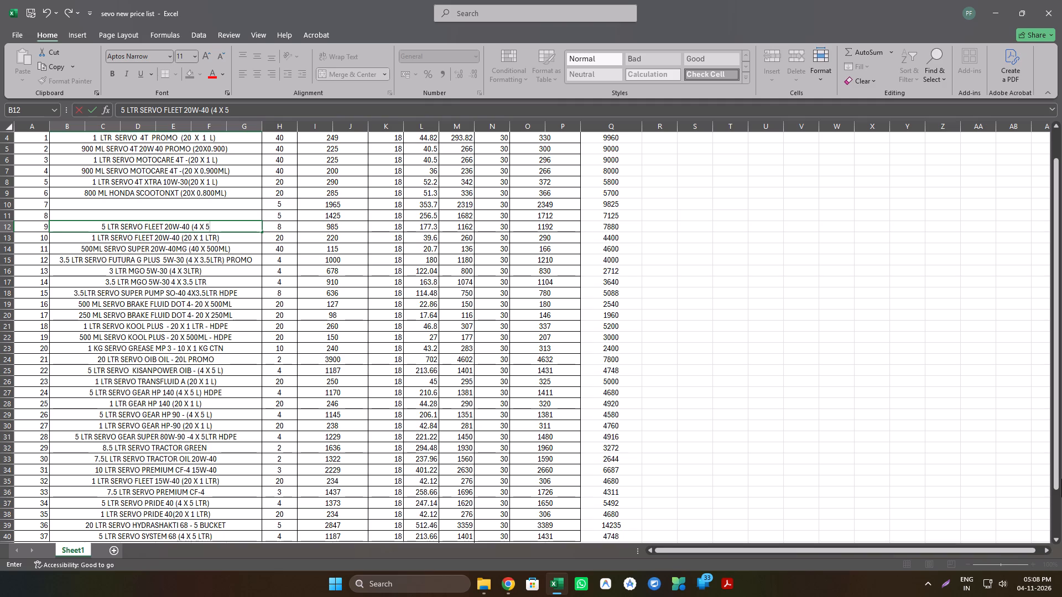
key("space")
type("LTR")
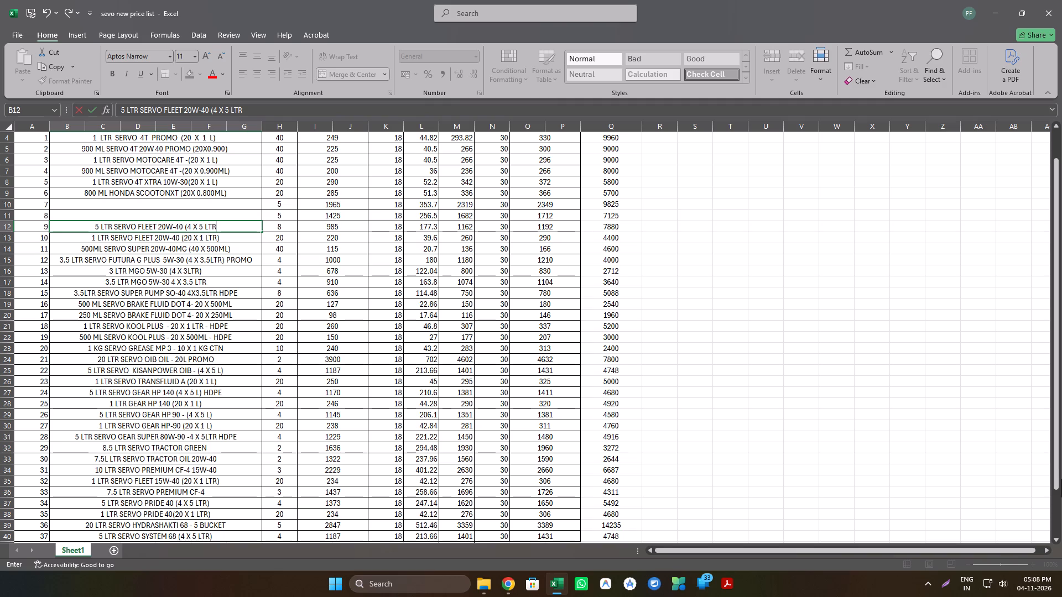
key("shift+parenright")
key("Up")
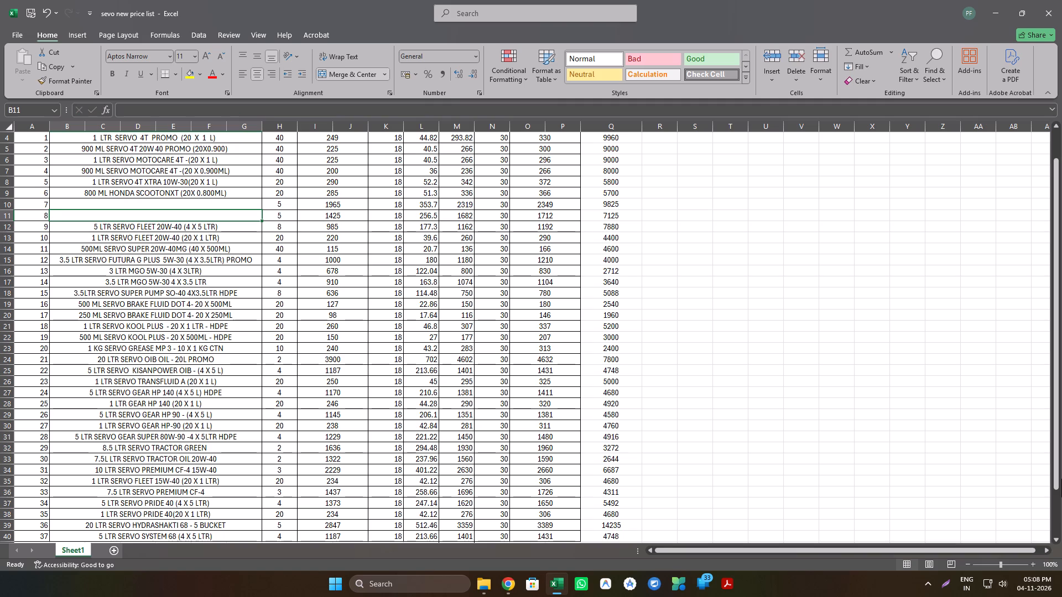
Enter "7.5 LTR SERVO SUPER 20W-40MG" as the product description for serial number 8 in cell B11.
type("7.5")
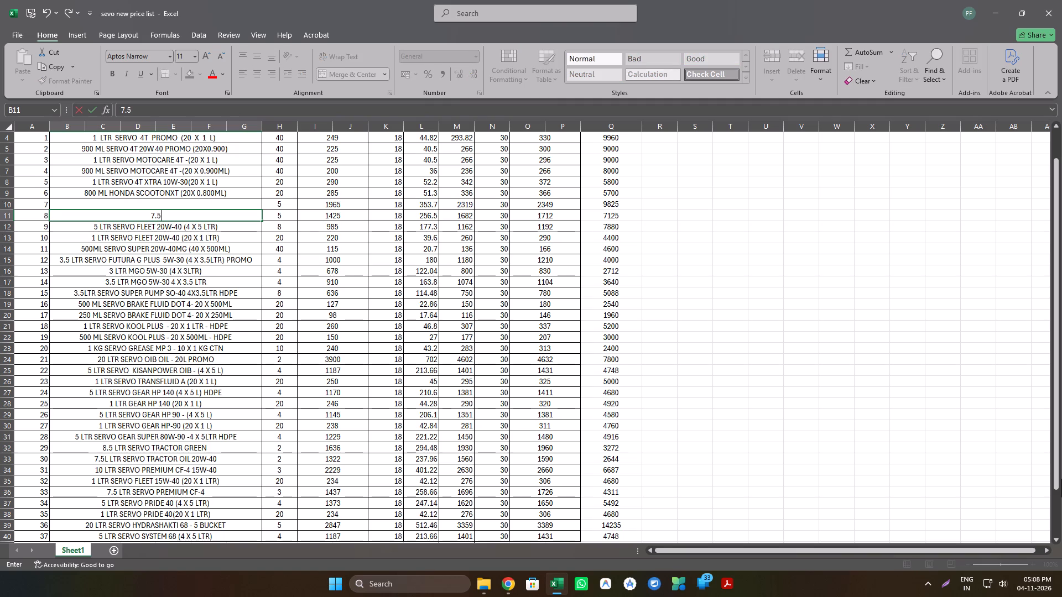
key("space")
type("LTR")
key("space")
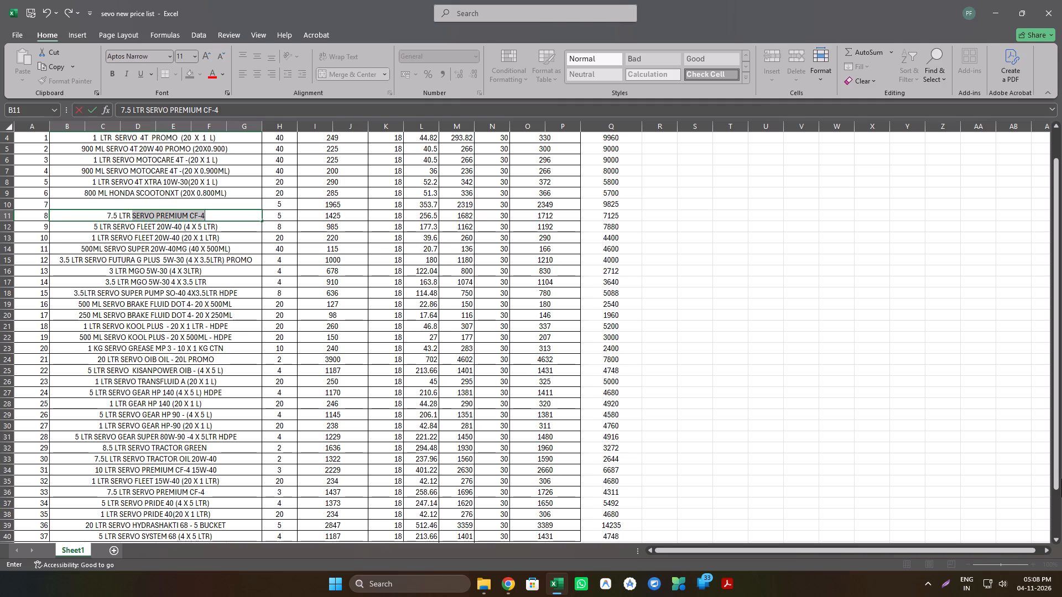
type("SERVO")
key("space")
key("s")
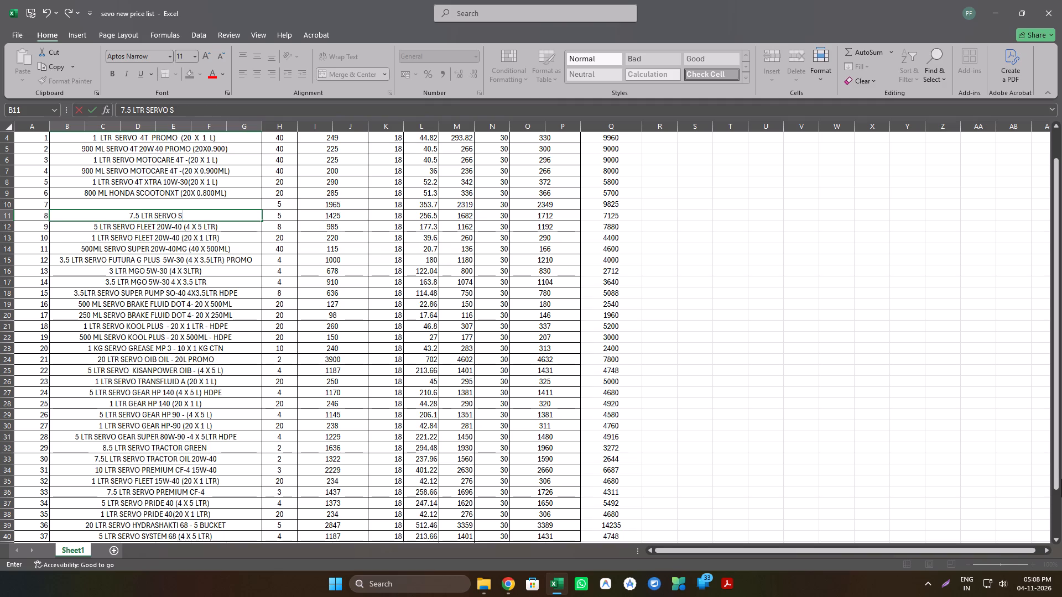
type("UPER")
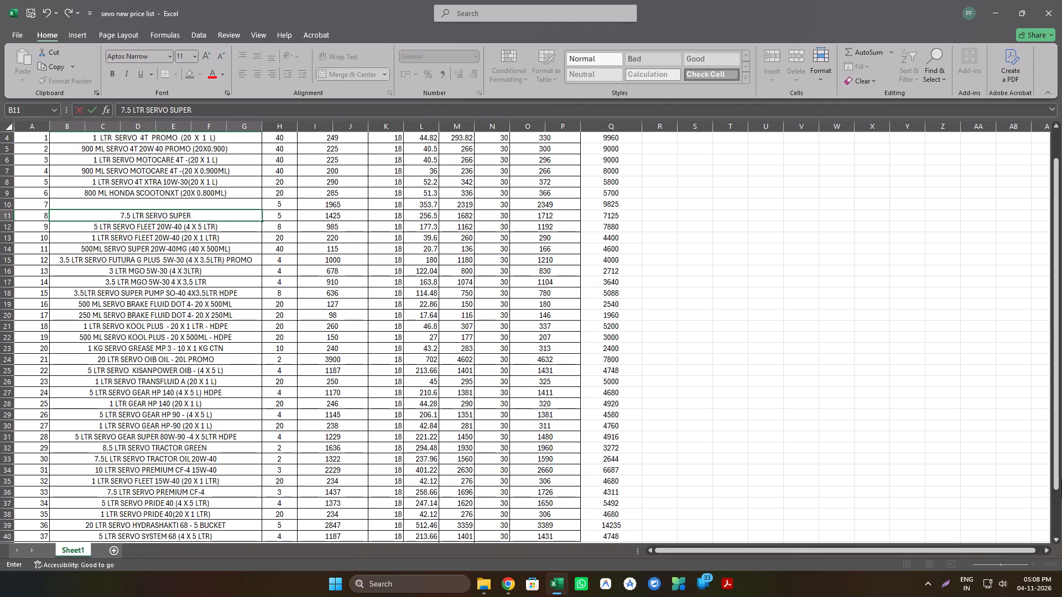
key("space")
type("20W-40M")
key("g")
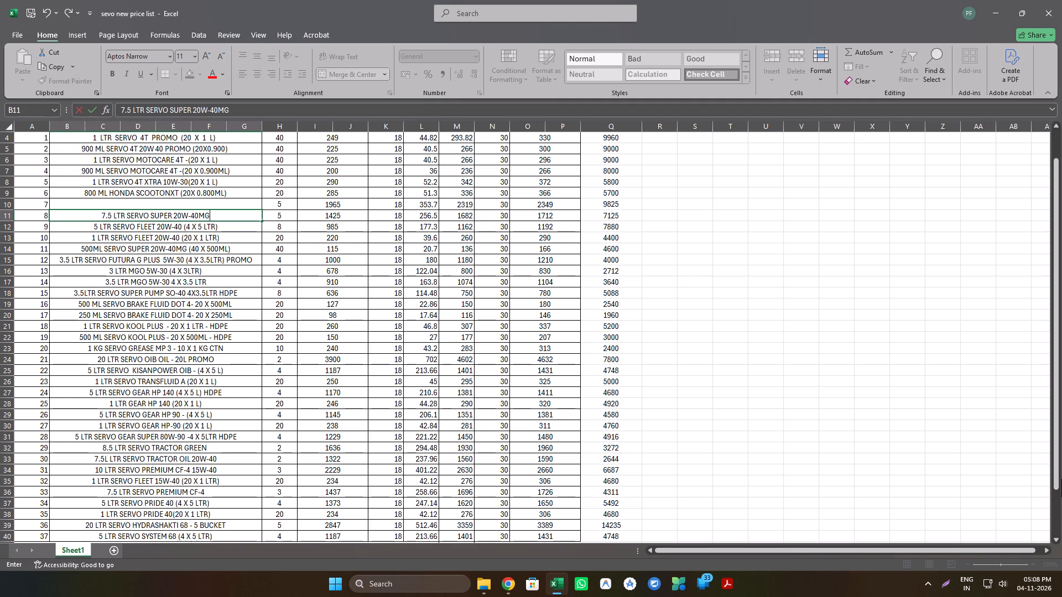
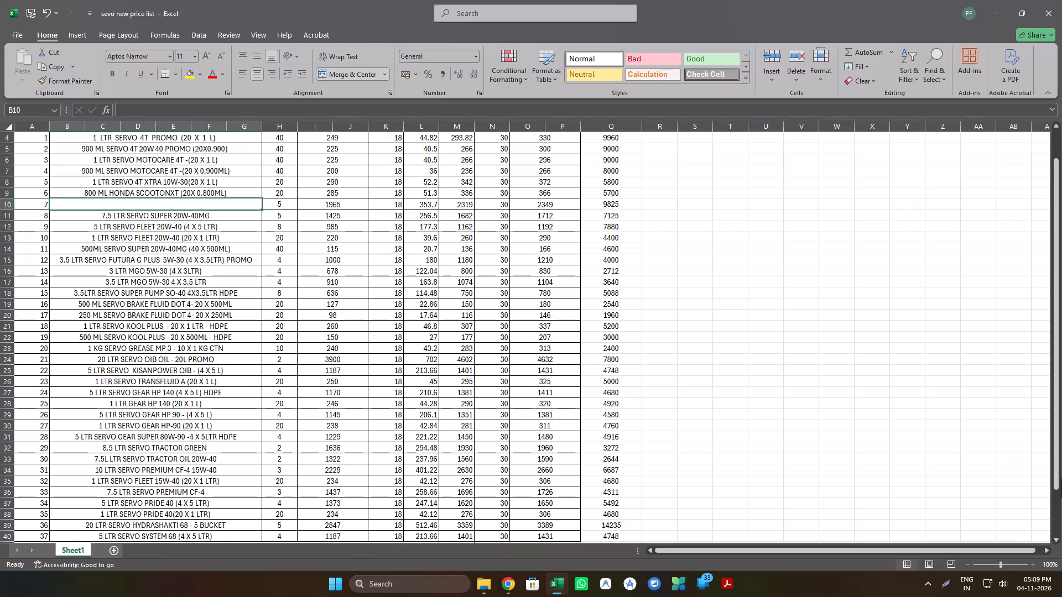
Enter "10 LTR SERVO SUPER 20W-40MG" as the product description for serial number 7 in cell B10.
type("10 LTR")
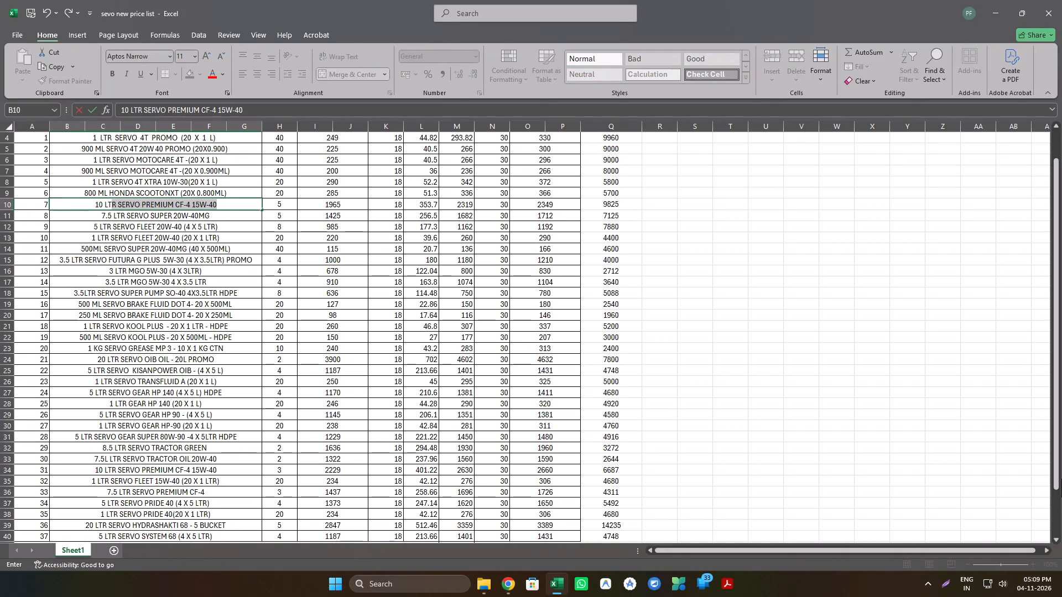
key("space")
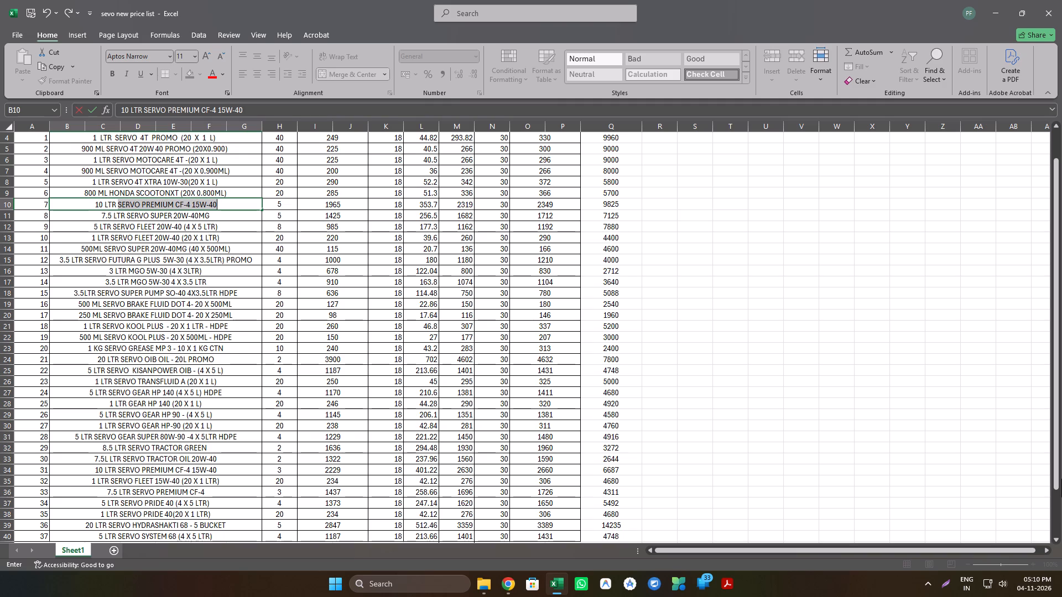
type("SERVO")
key("space")
type("SUPER")
key("space")
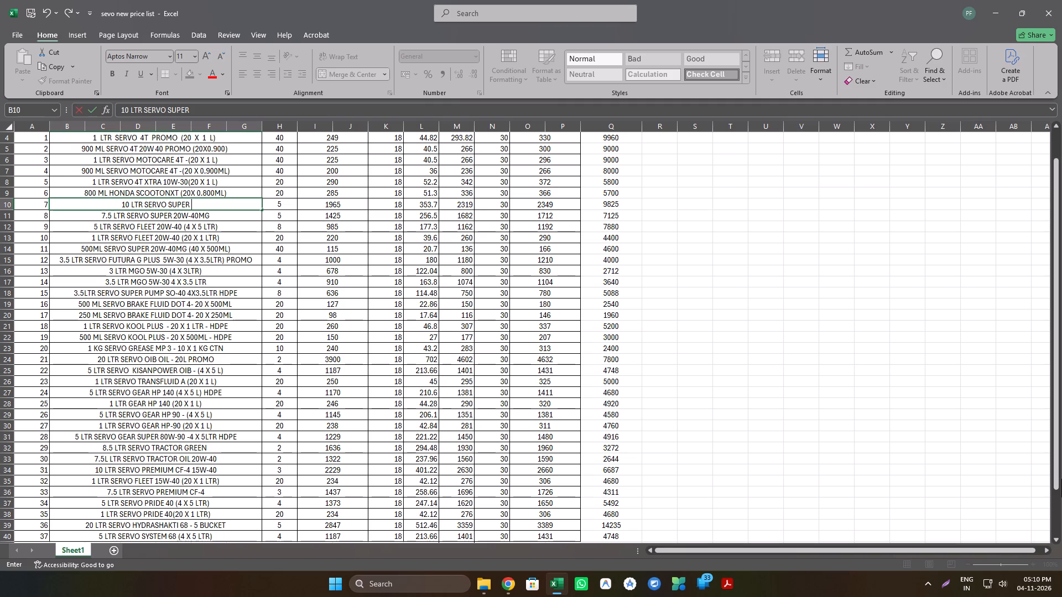
type("20")
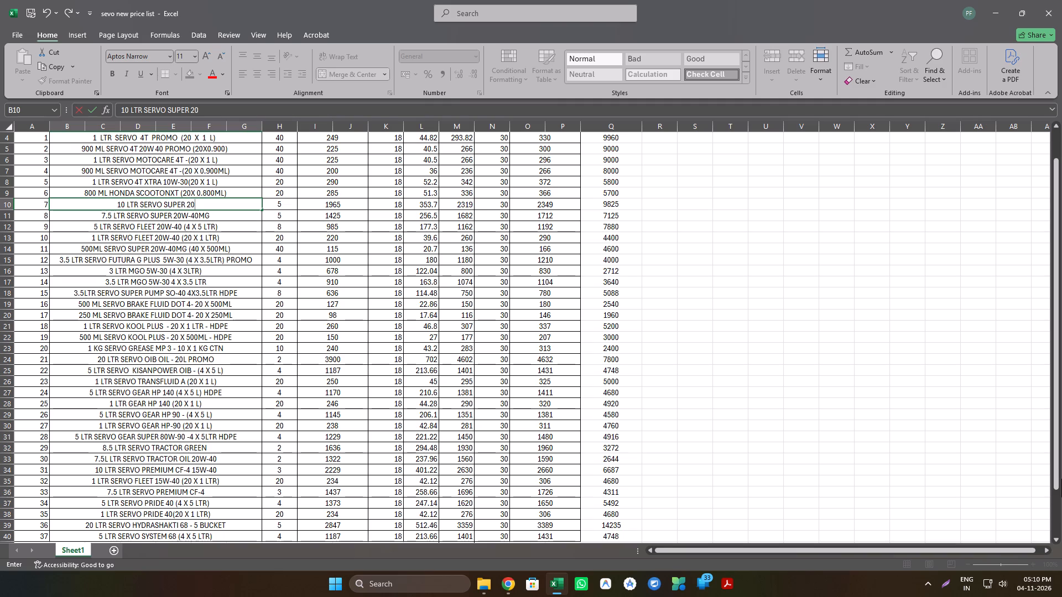
key("w")
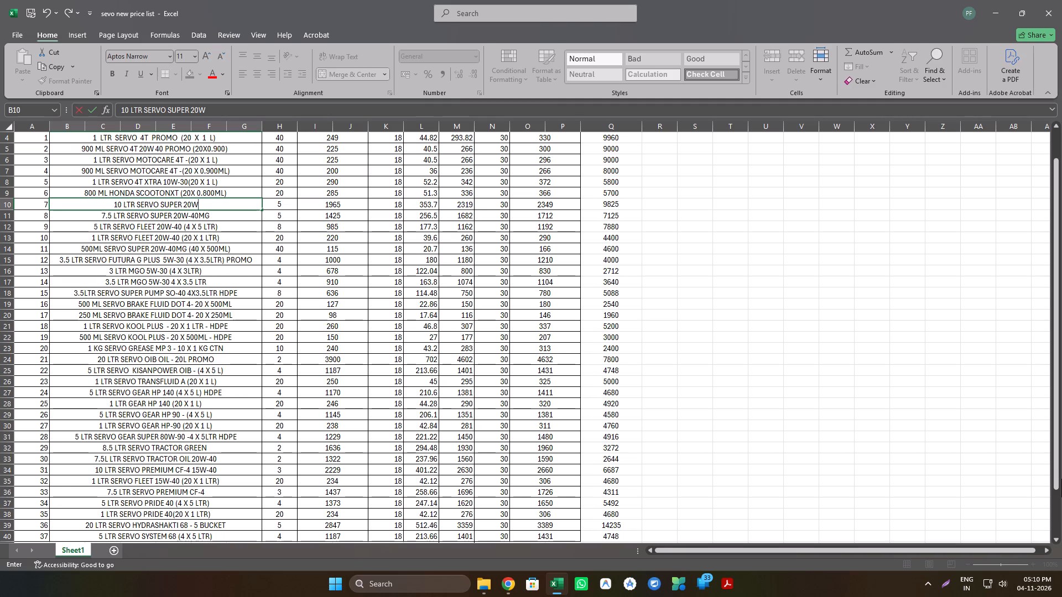
key("minus")
type("40")
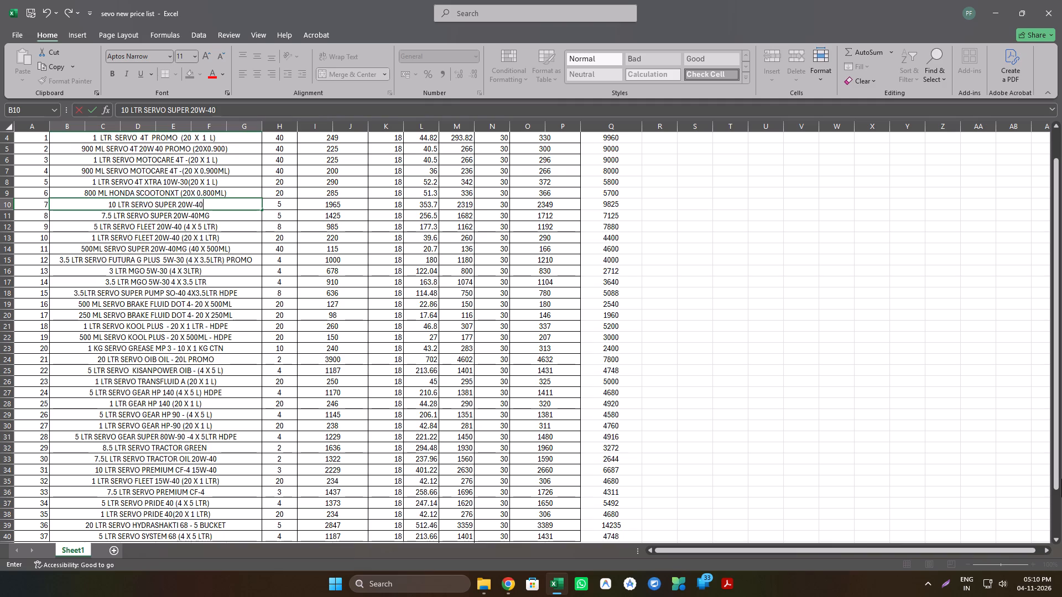
key("m")
key("g")
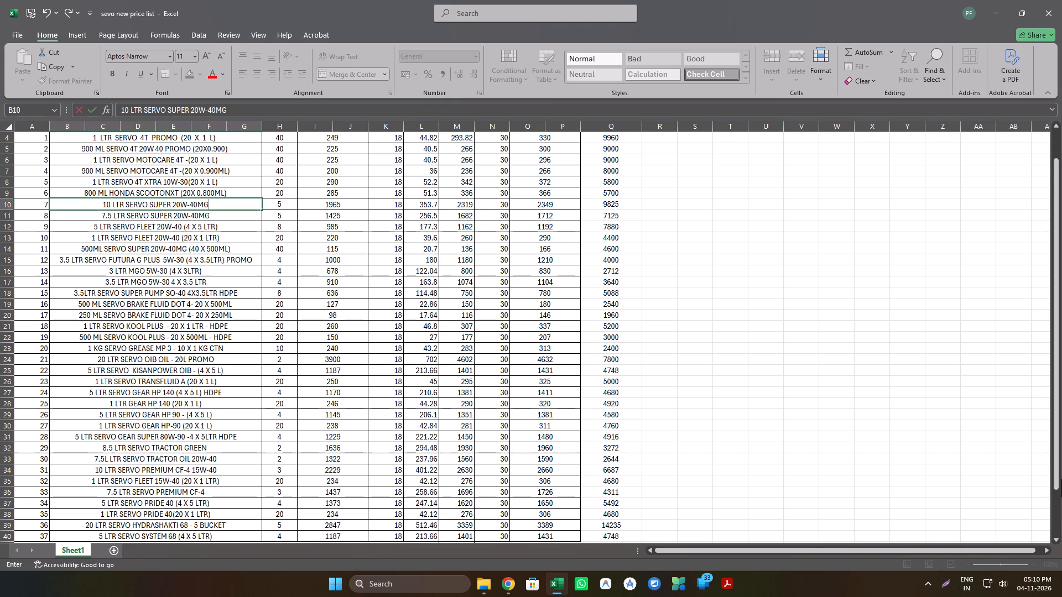
key("Down")
Select the whole price-list row for serial number 7, from column A through column P.
key("Up")
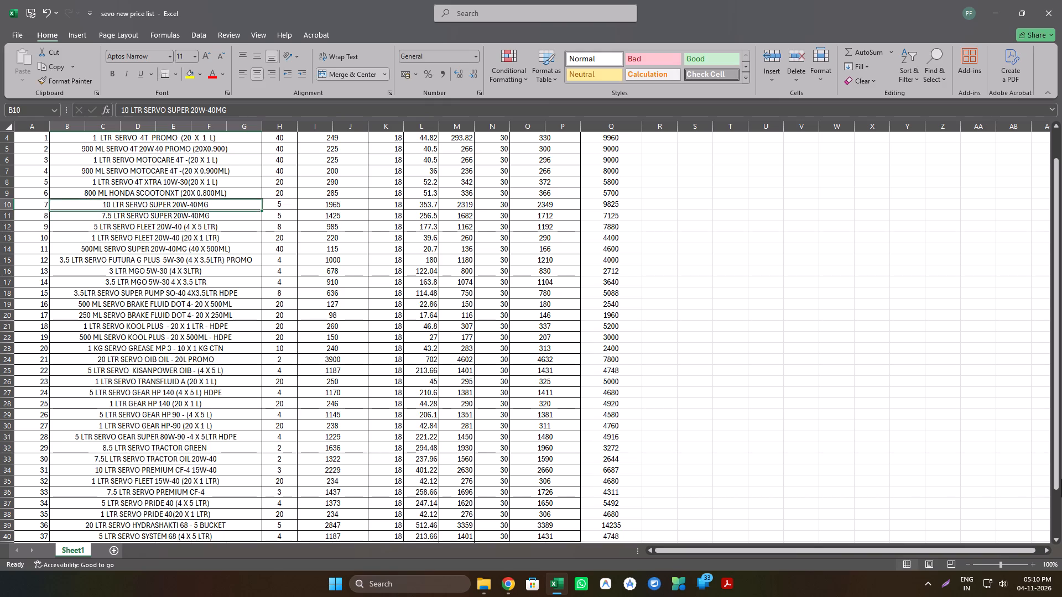
key("Left")
key("shift+Right")
key("shift+Right")
key("shift+Right")
key("shift+Right")
key("shift+Right")
key("shift+Right")
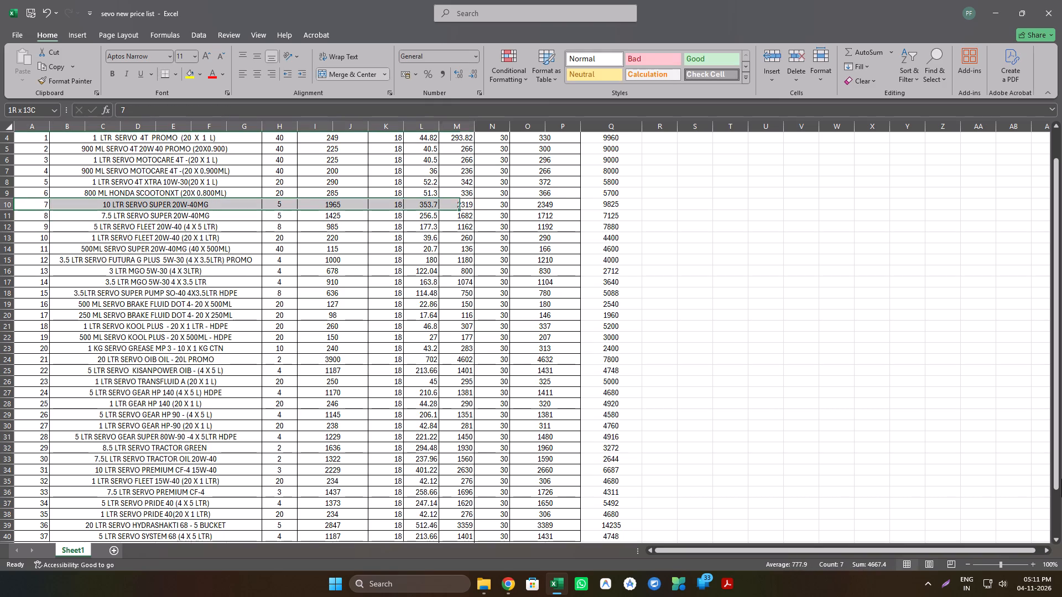
key("shift+Right")
key("shift+Right")
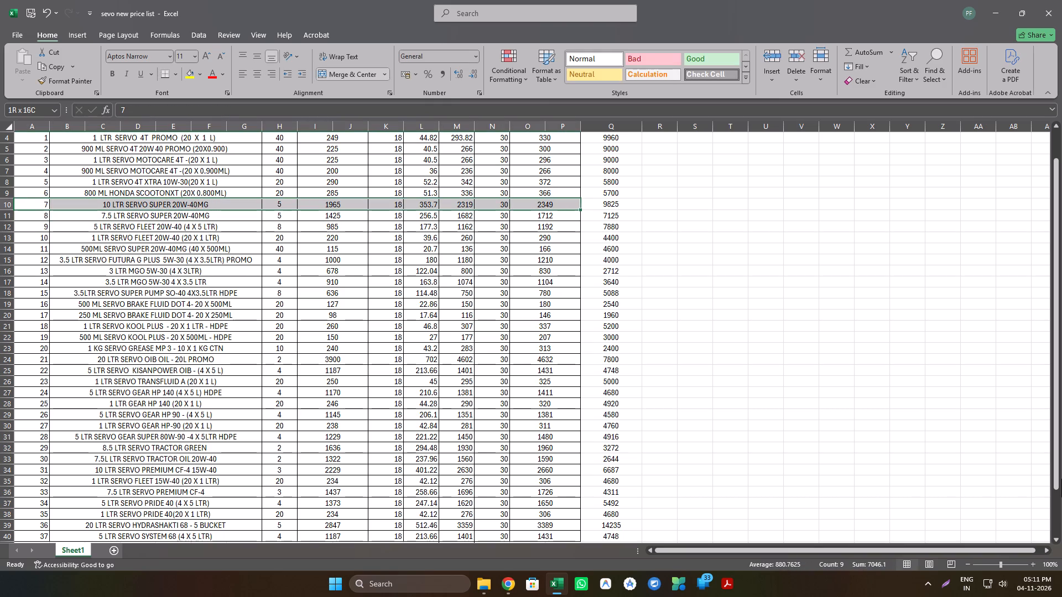